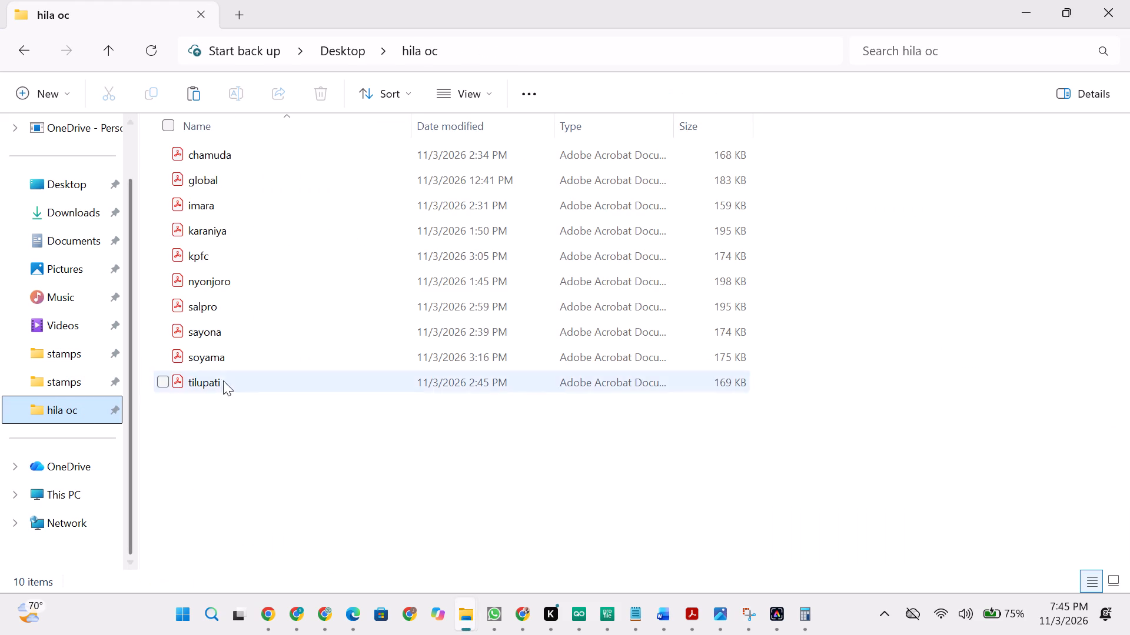
Open the chamuda PDF from the hila oc folder.
double_click(716, 156)
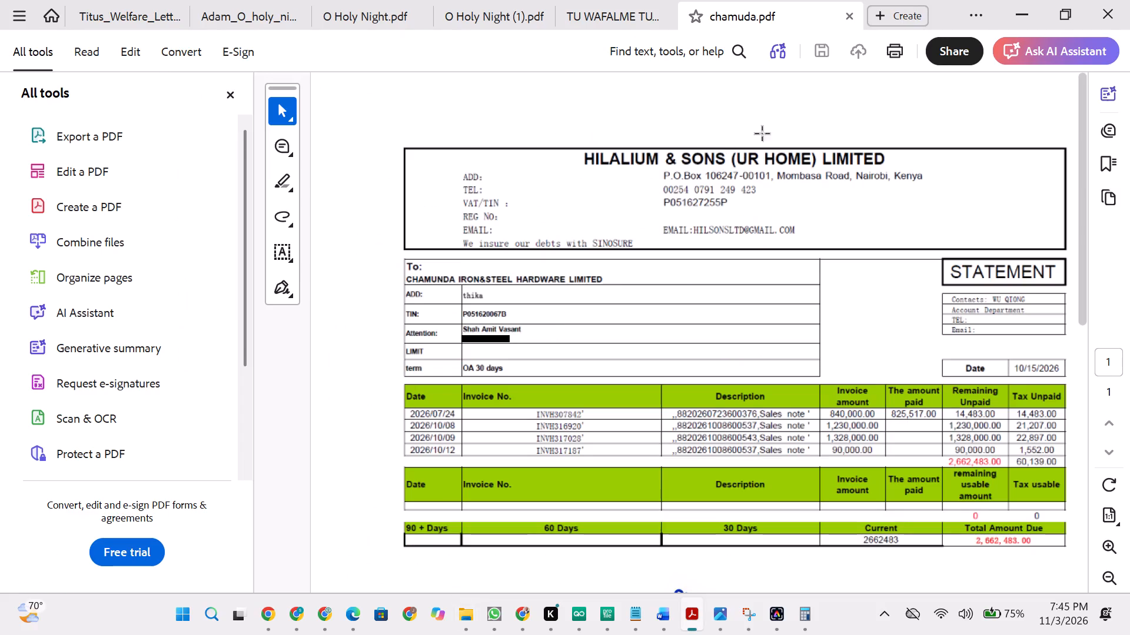
Review the chamuda.pdf statement through to its stamp and print one copy on the EPSON L3250 Series.
scroll(778, 165, "down", 1)
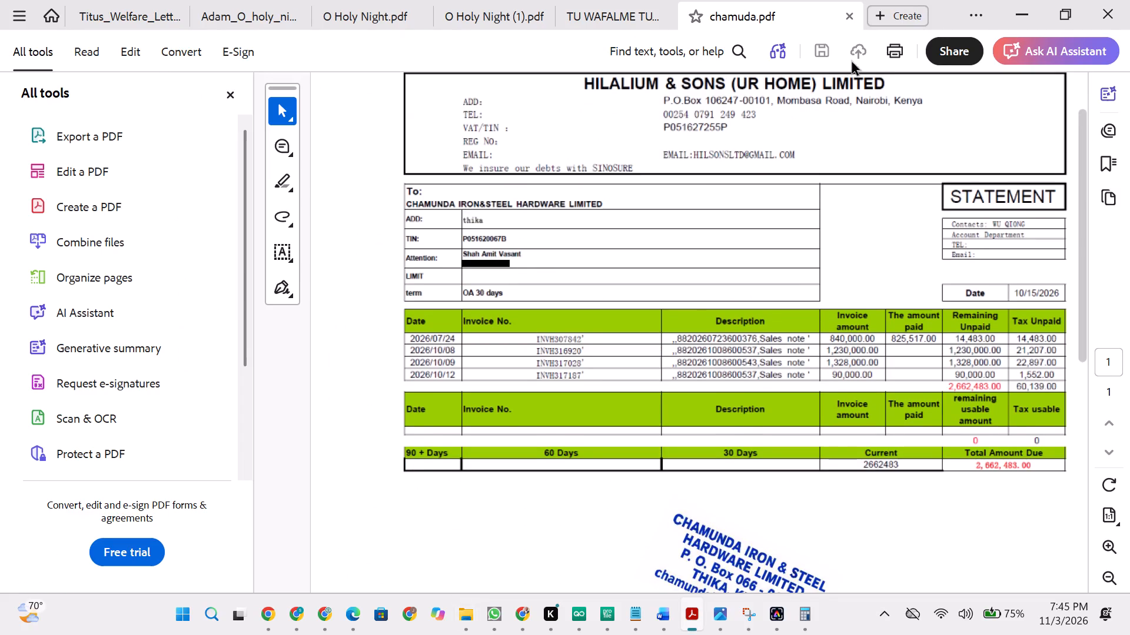
scroll(877, 72, "down", 2)
scroll(876, 72, "up", 2)
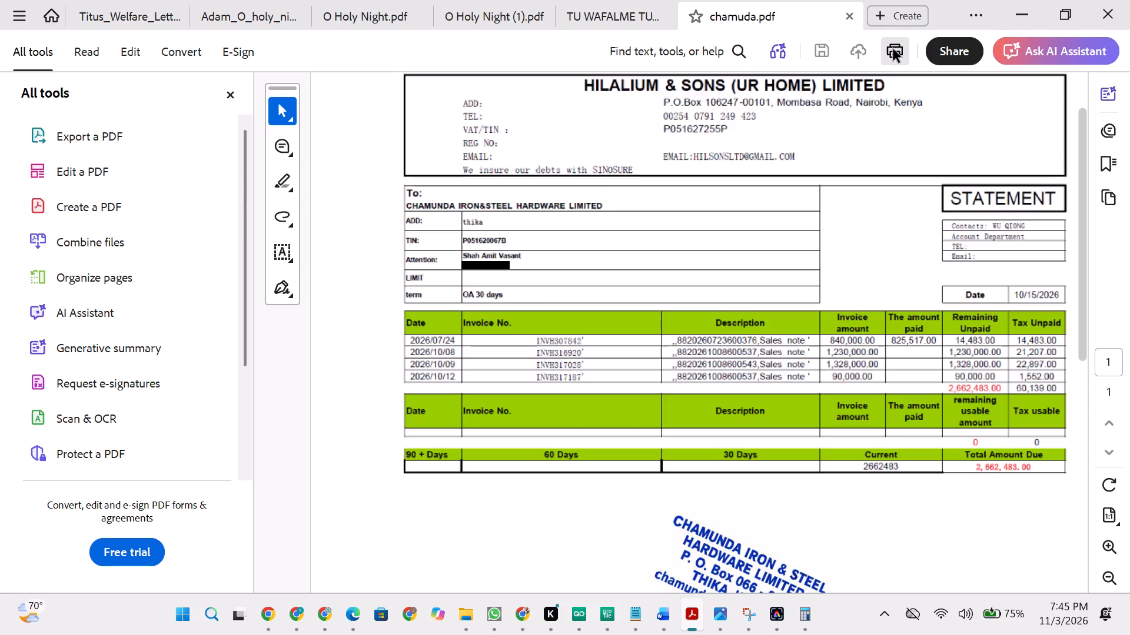
scroll(866, 216, "down", 4)
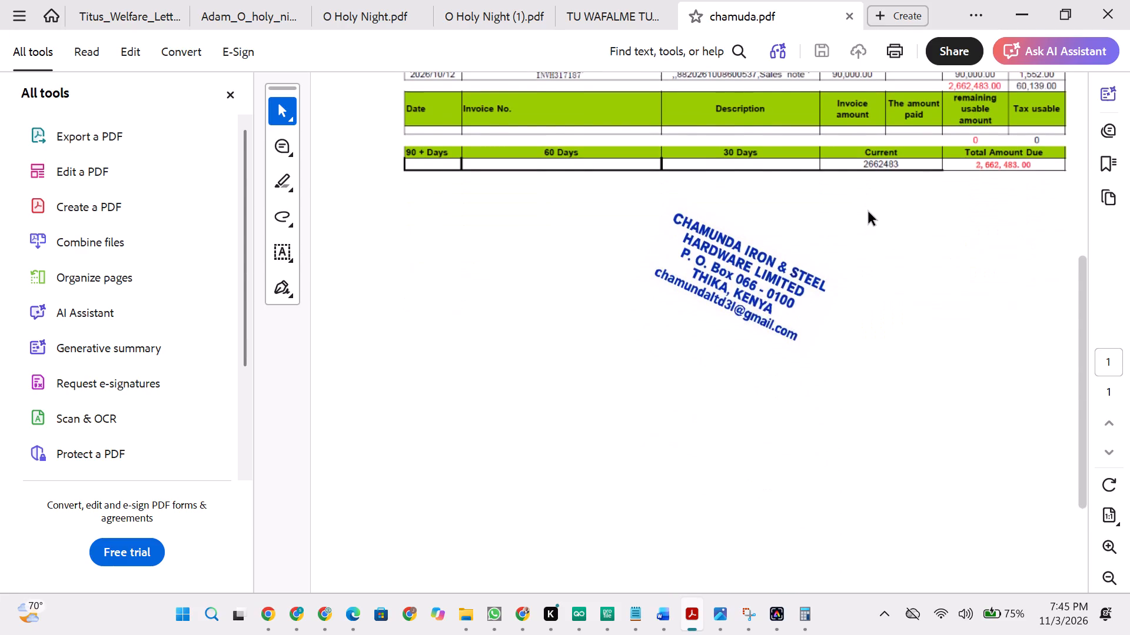
scroll(869, 212, "down", 1)
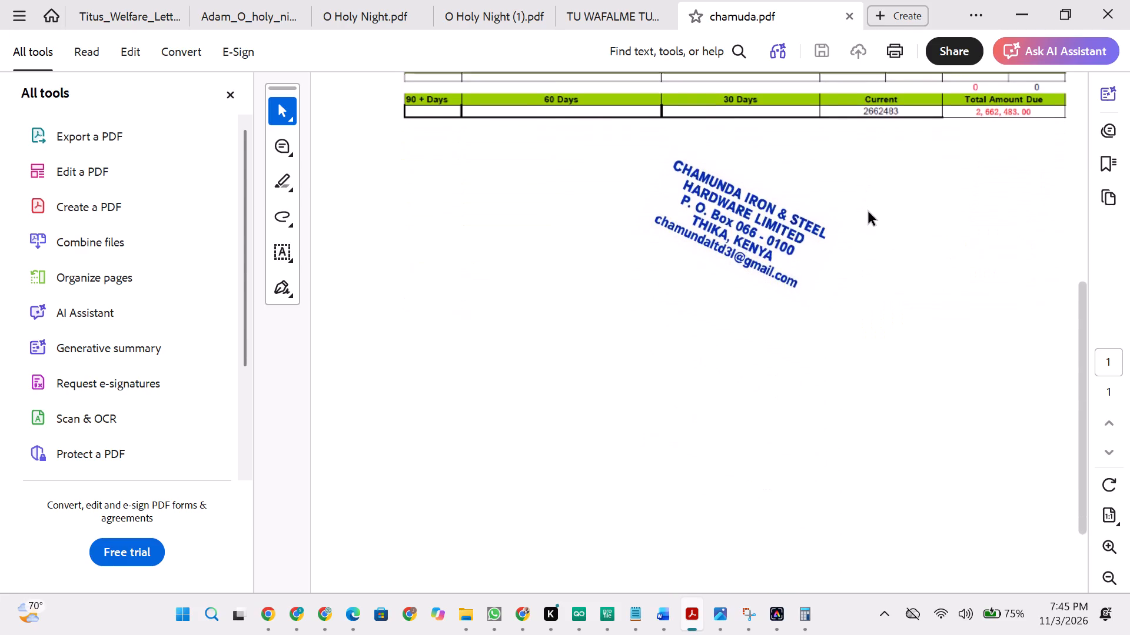
scroll(869, 212, "up", 13)
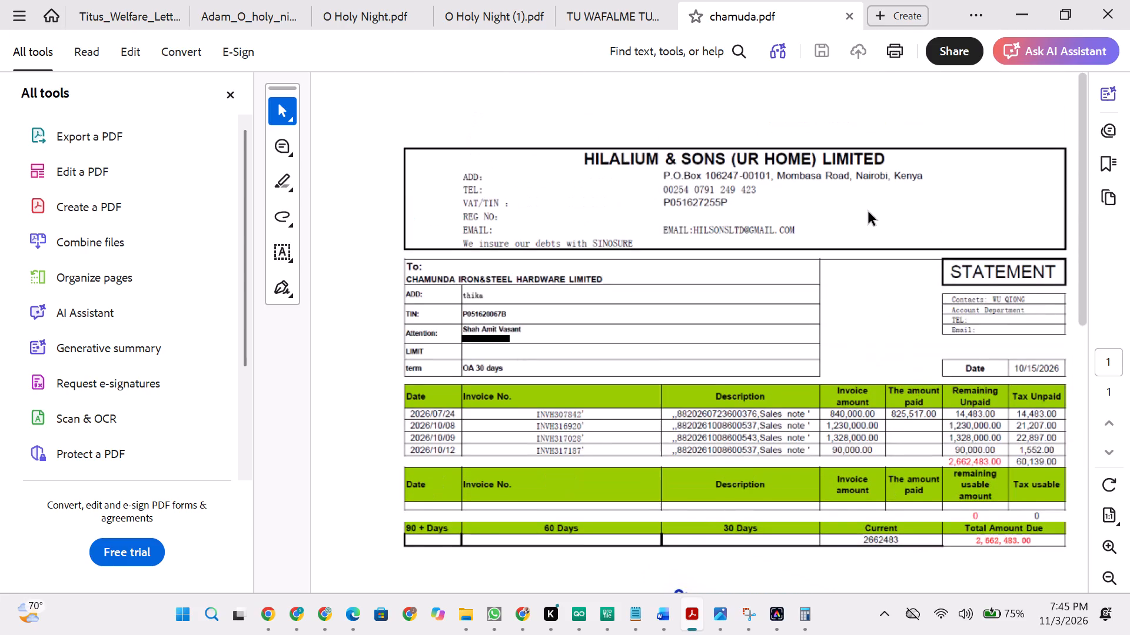
left_click(892, 54)
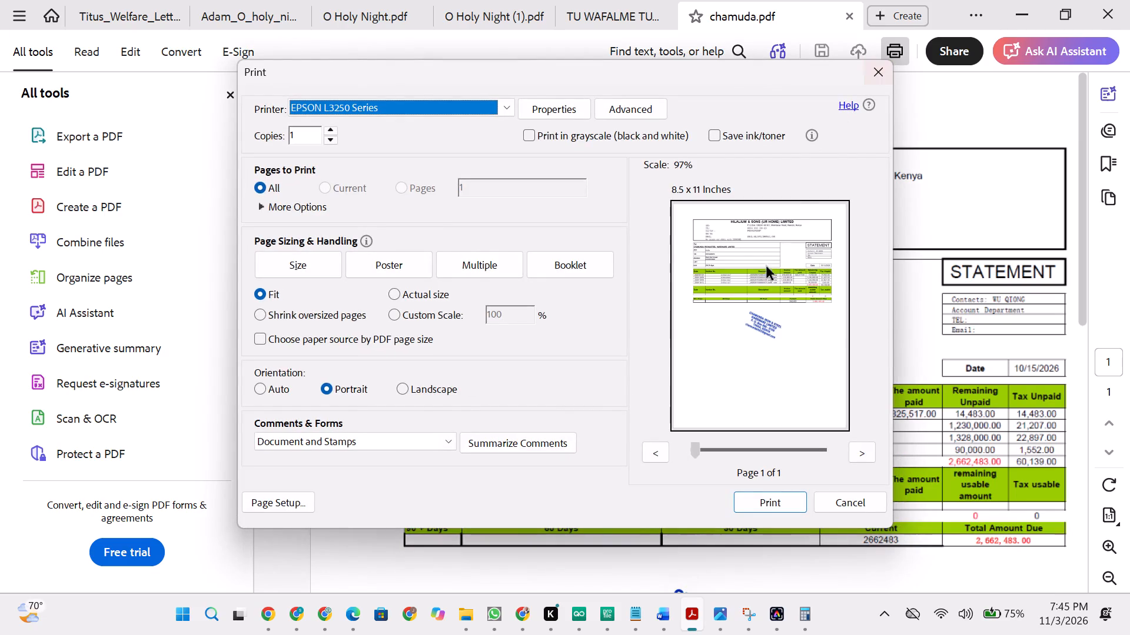
left_click(773, 498)
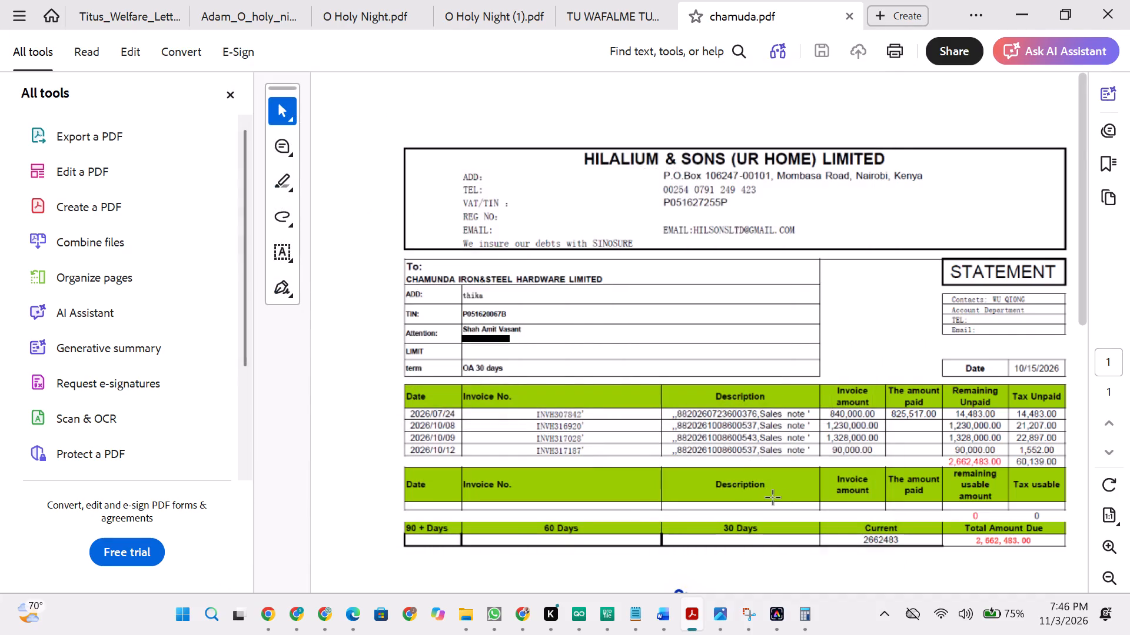
scroll(737, 429, "down", 3)
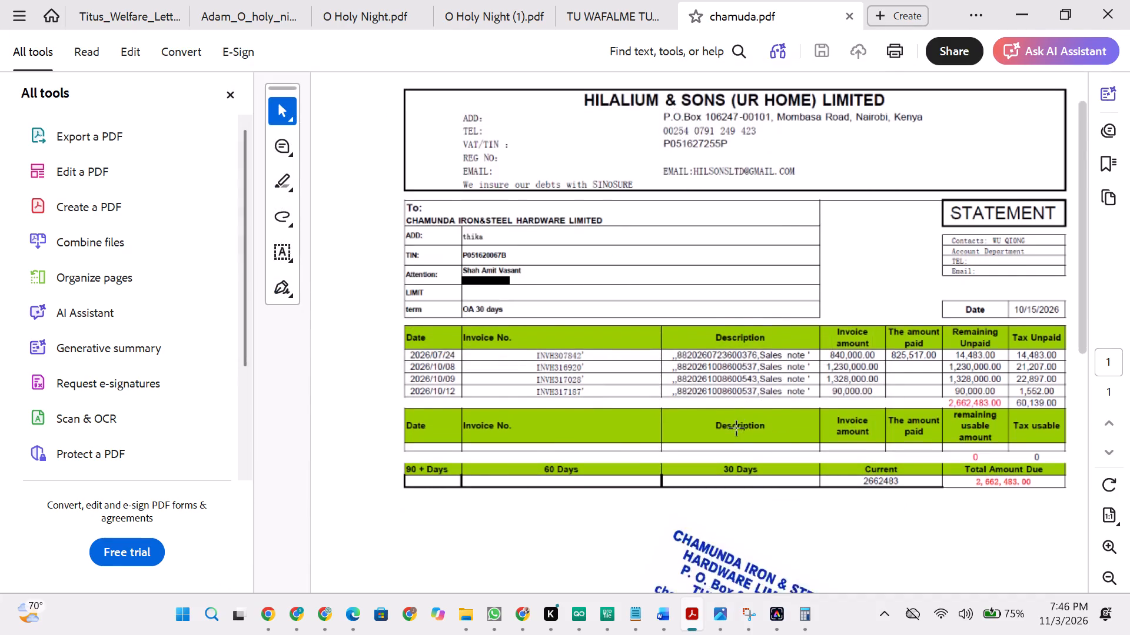
scroll(737, 429, "down", 3)
scroll(737, 422, "up", 16)
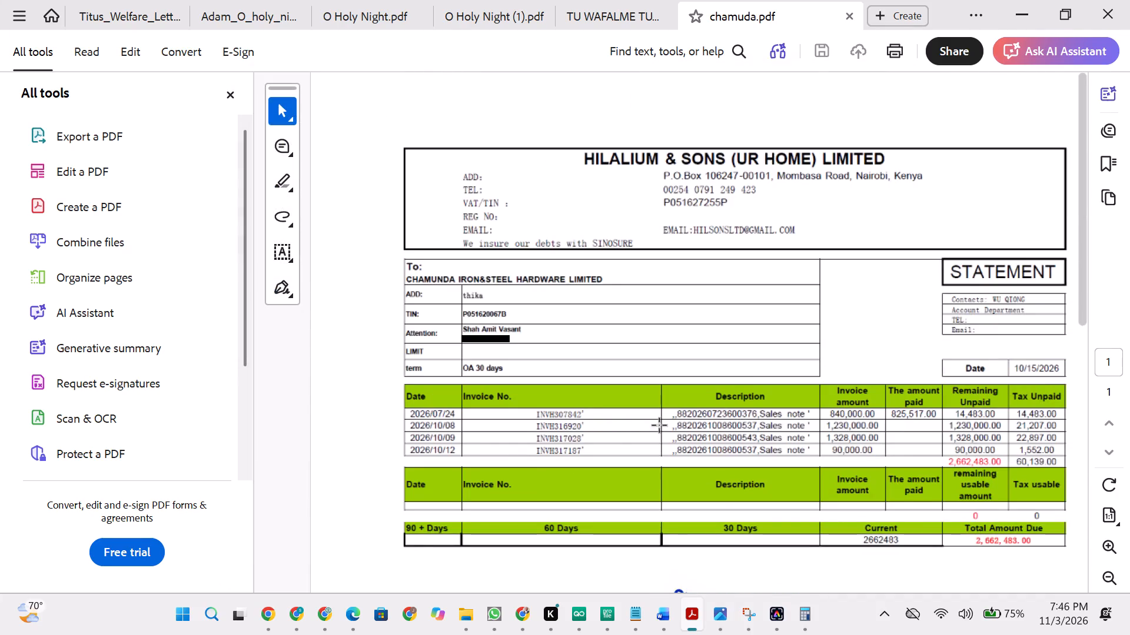
Open the global PDF from the hila oc folder and print one copy on the EPSON L3250 Series.
left_click(469, 609)
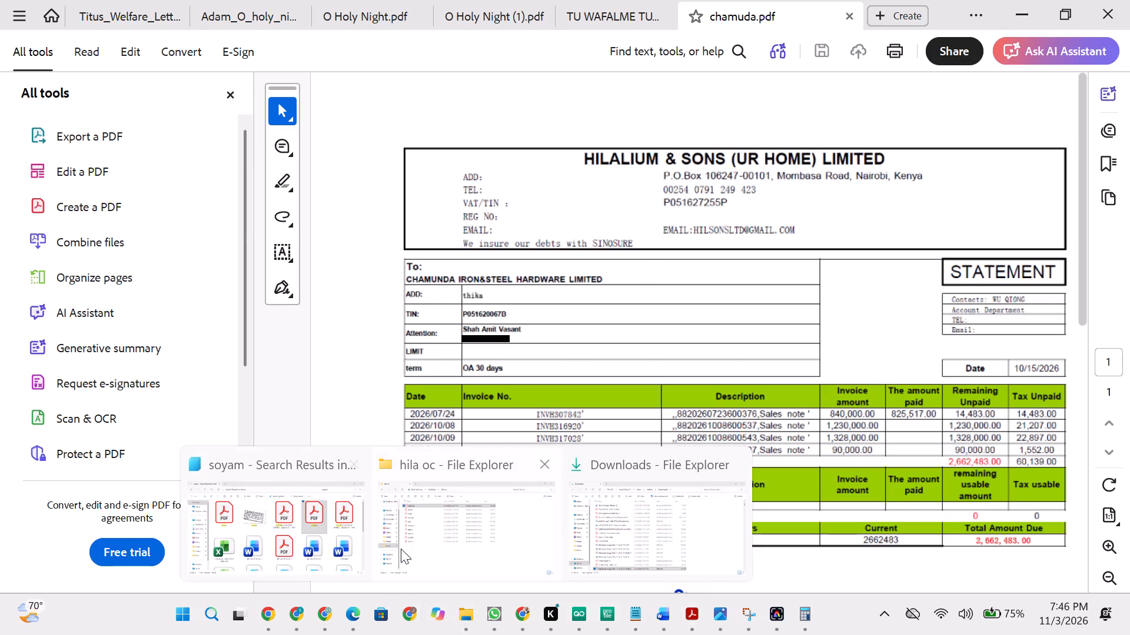
left_click(424, 540)
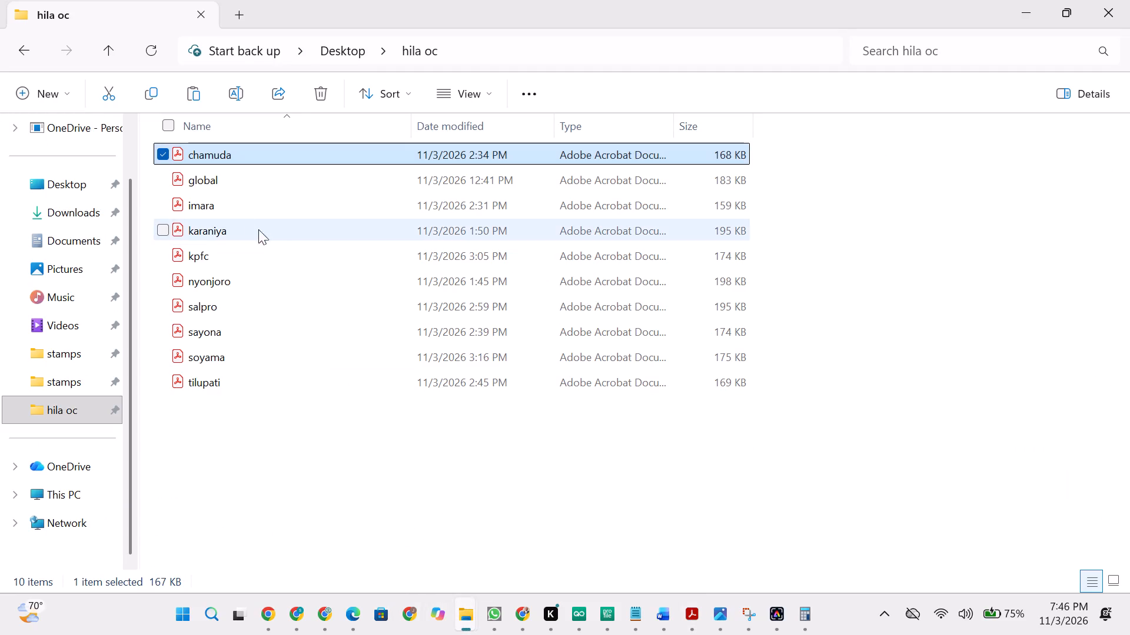
left_click(245, 182)
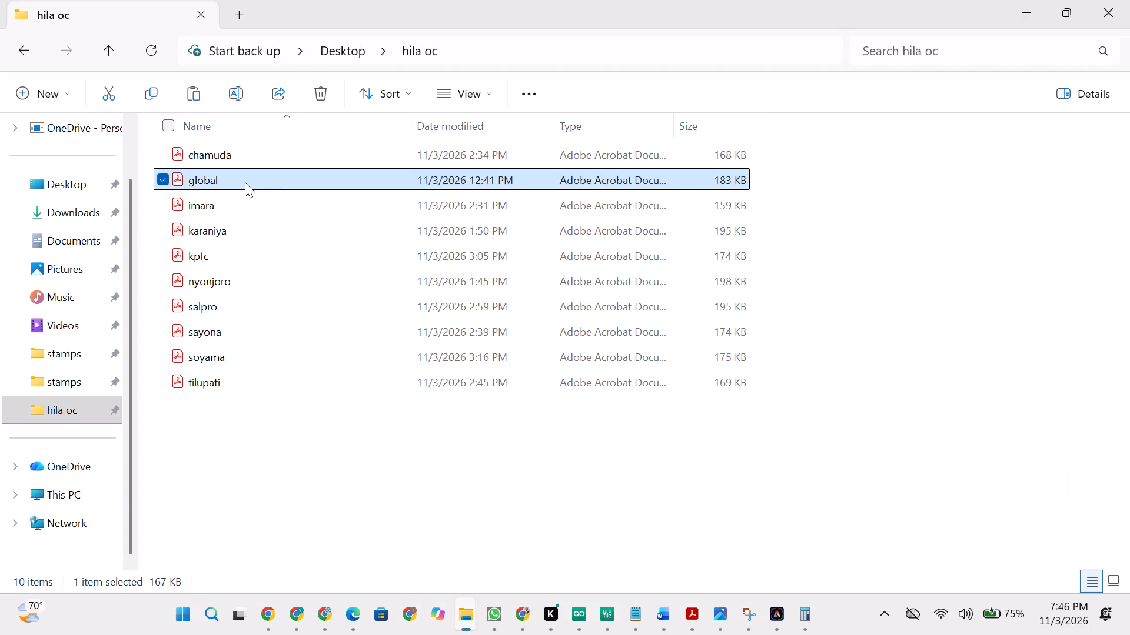
double_click(391, 172)
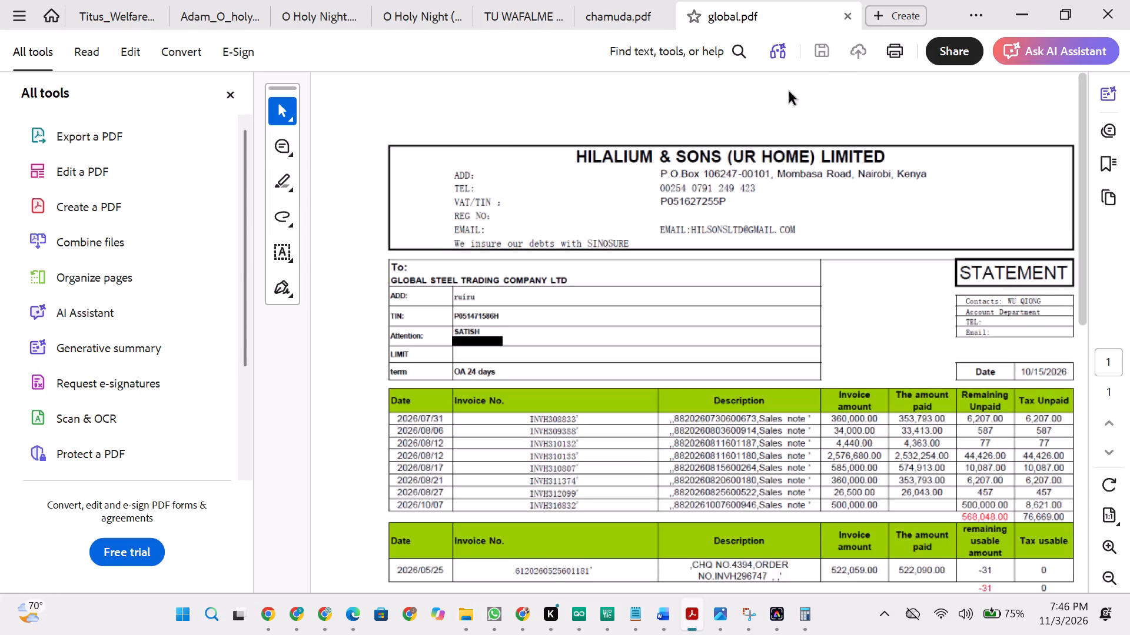
left_click(897, 51)
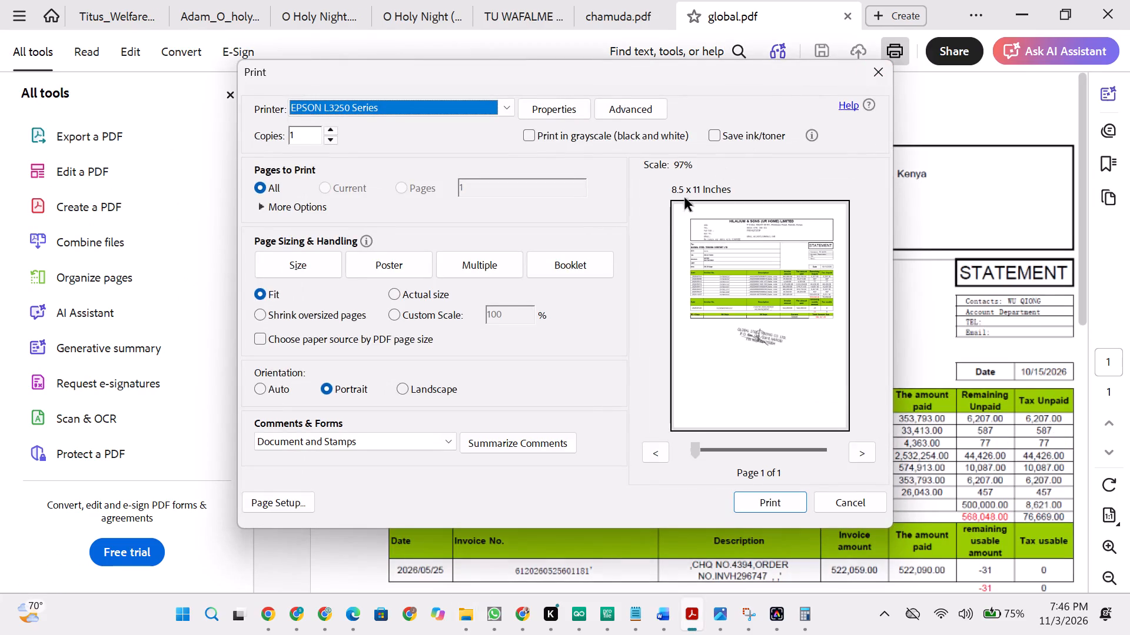
left_click(766, 503)
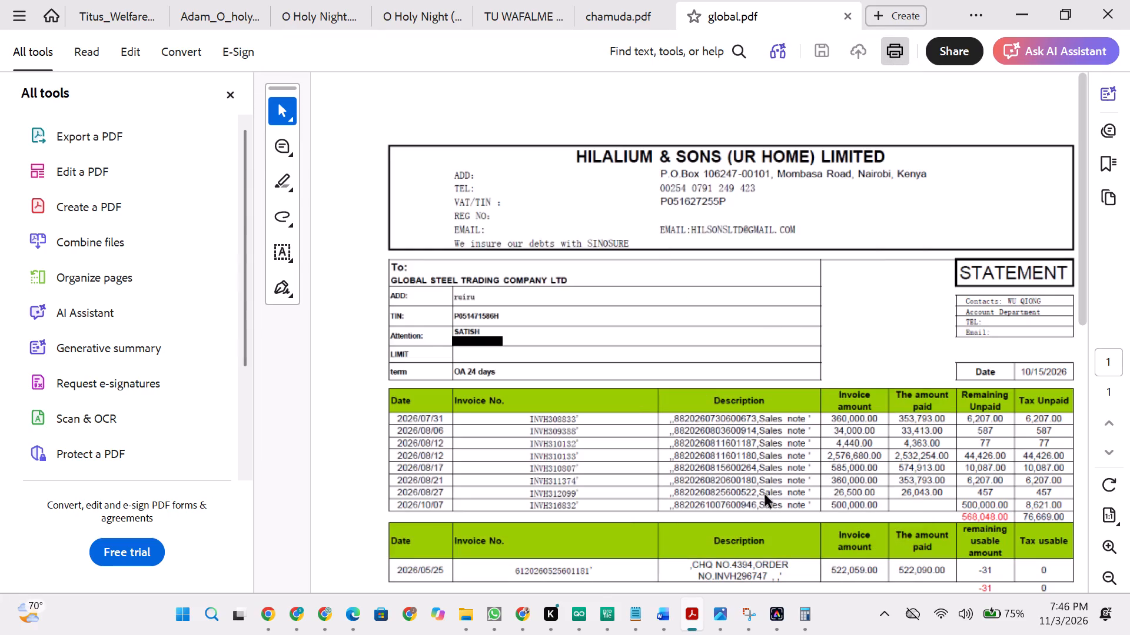
Open the imara PDF from the hila oc folder and print one copy on the EPSON L3250 Series.
left_click(465, 610)
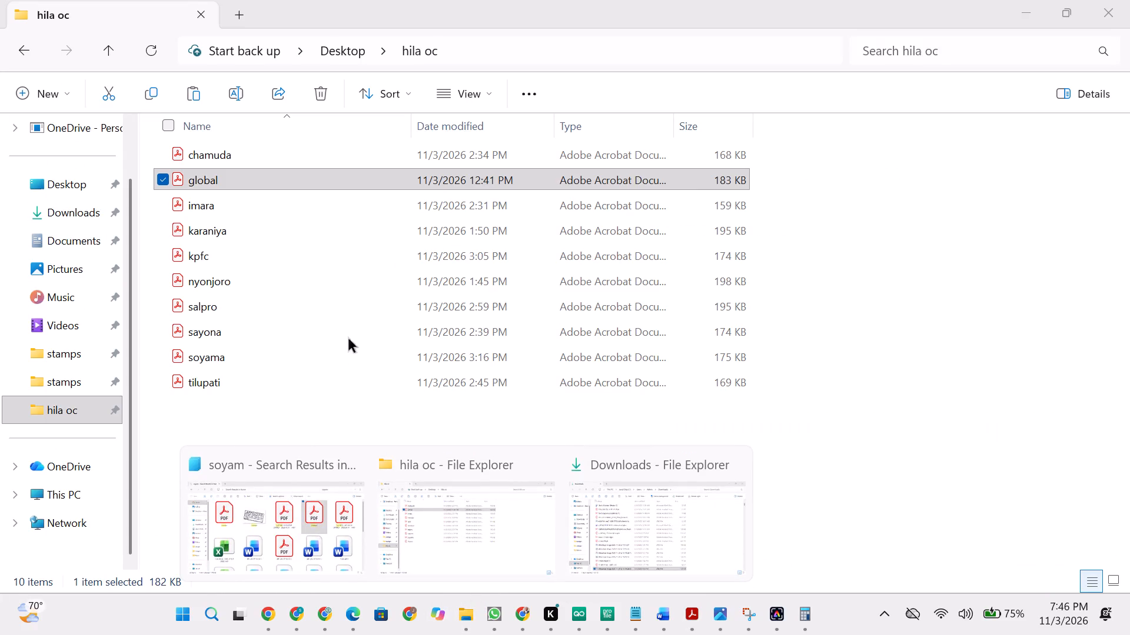
left_click(454, 575)
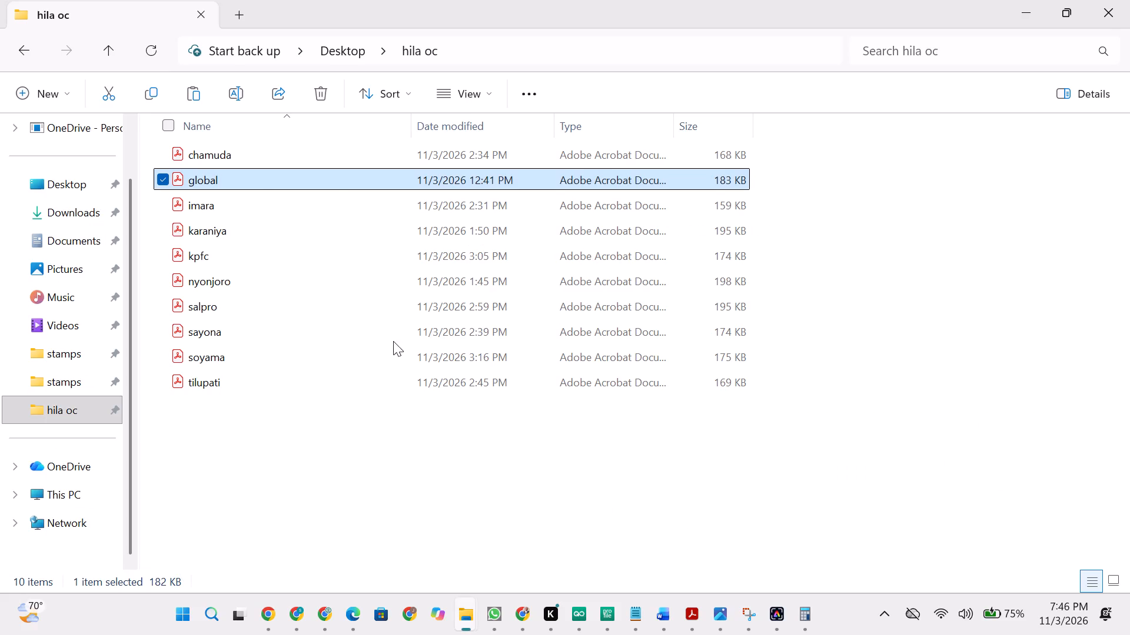
left_click(208, 198)
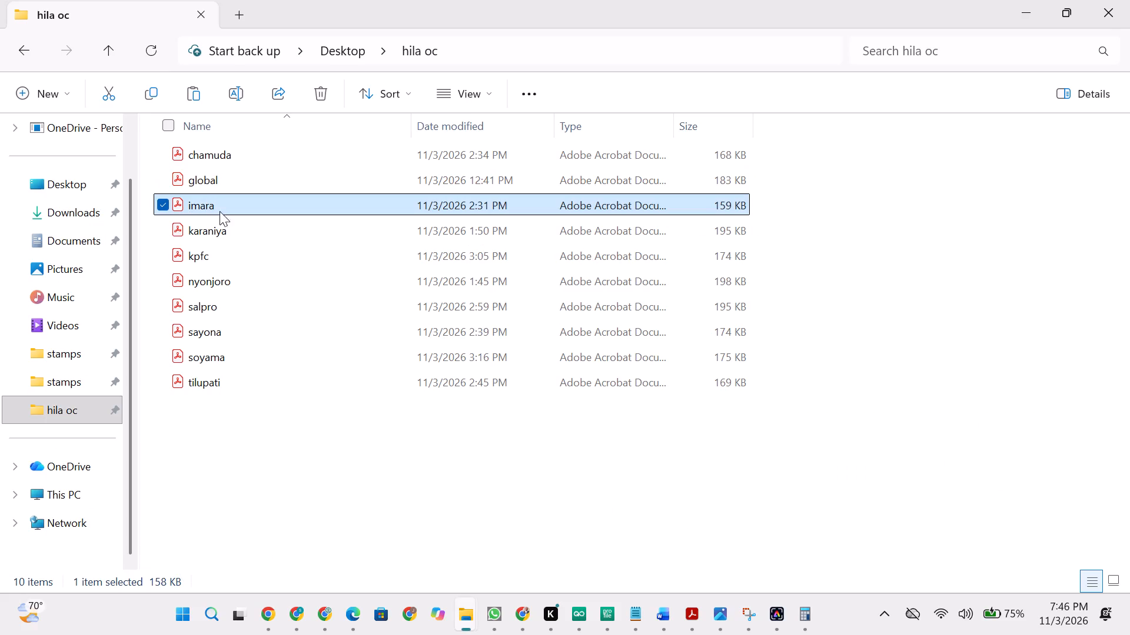
double_click(238, 206)
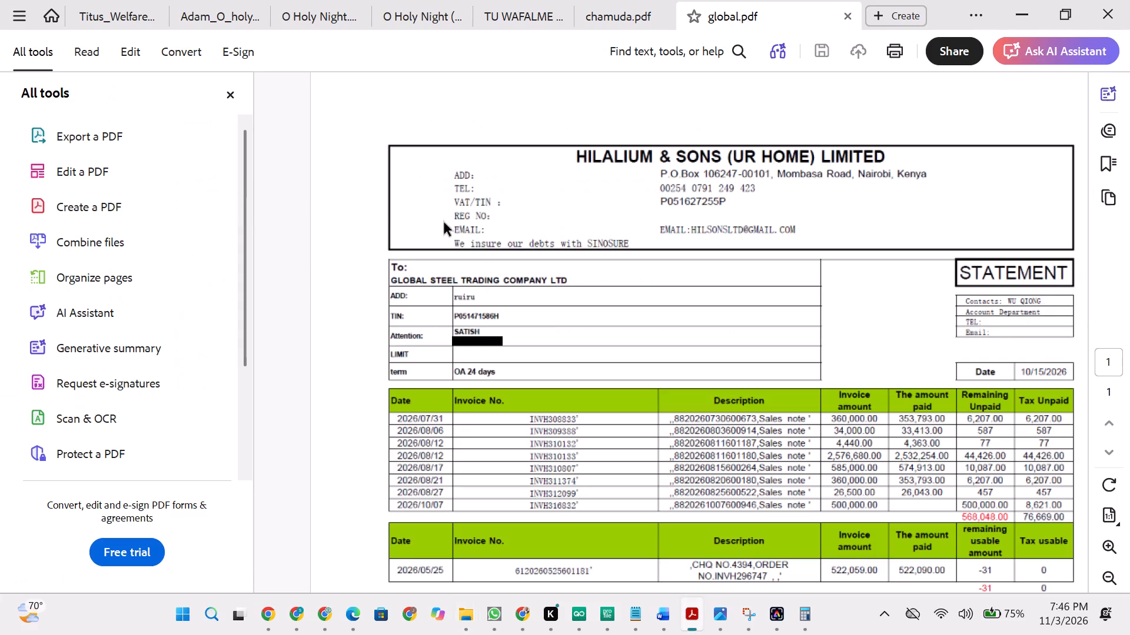
left_click(897, 54)
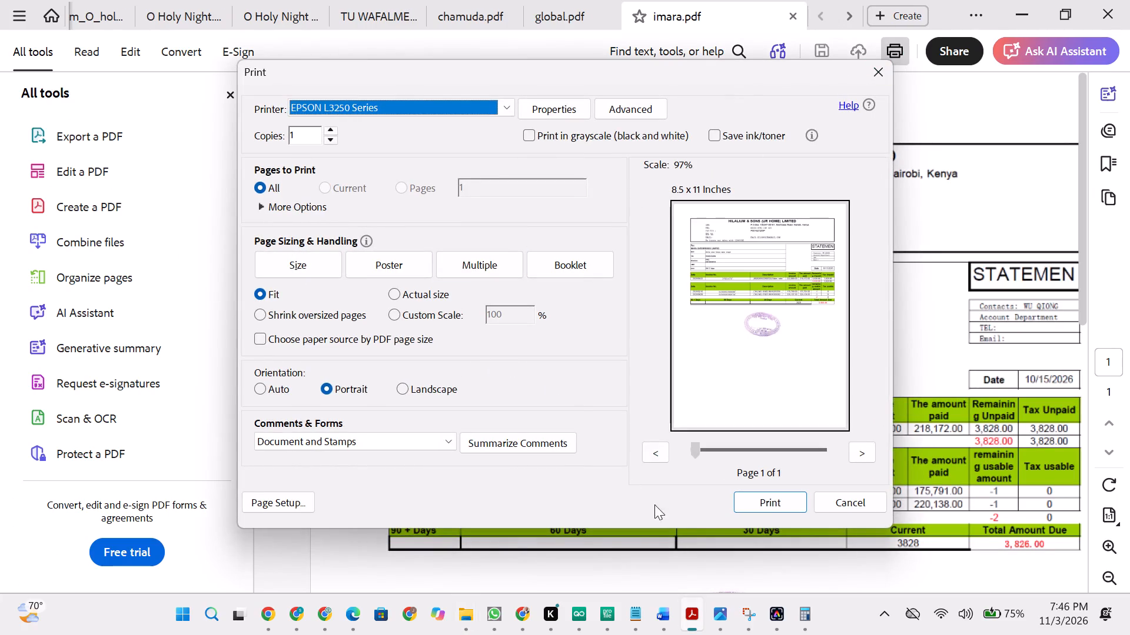
left_click(755, 505)
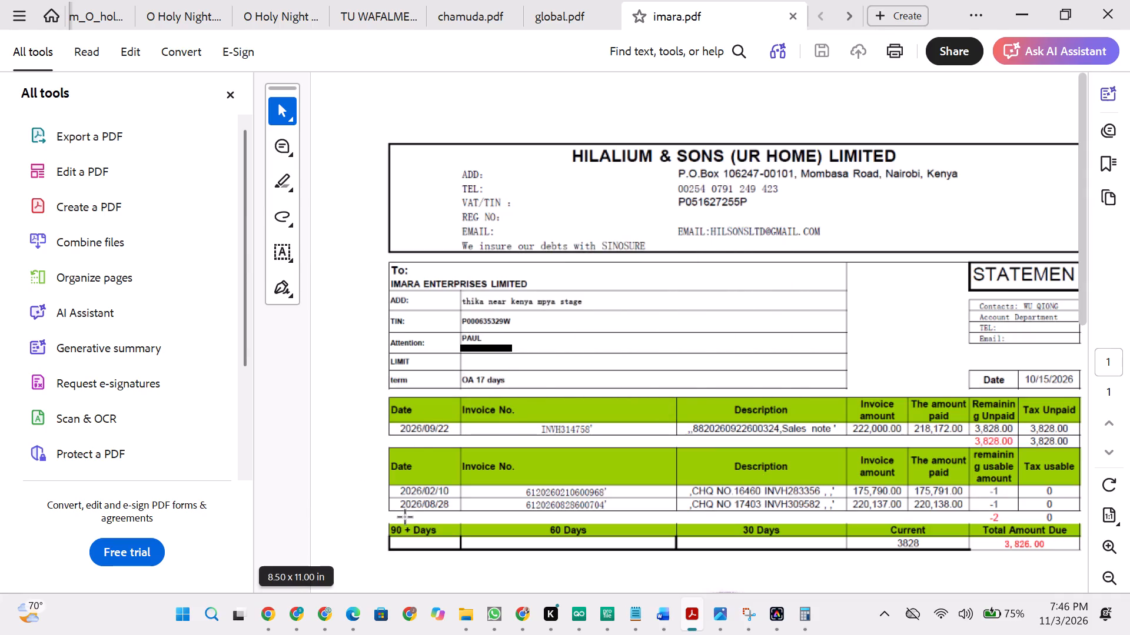
Open the karaniya PDF from the hila oc folder and print one copy on the EPSON L3250 Series.
left_click(466, 608)
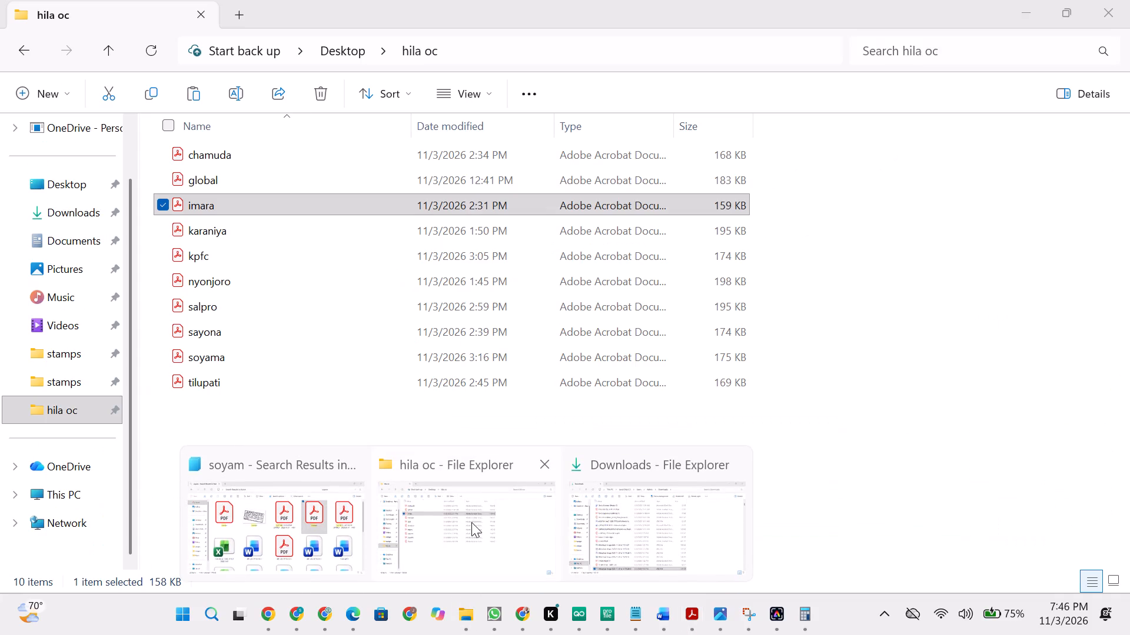
left_click(467, 549)
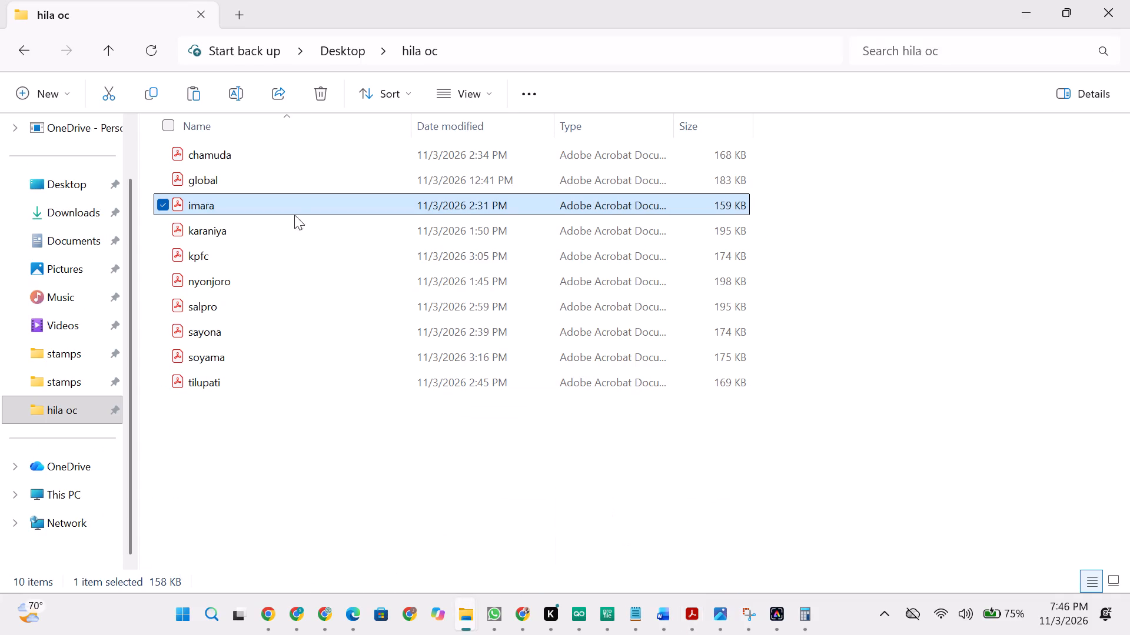
left_click(272, 227)
double_click(314, 228)
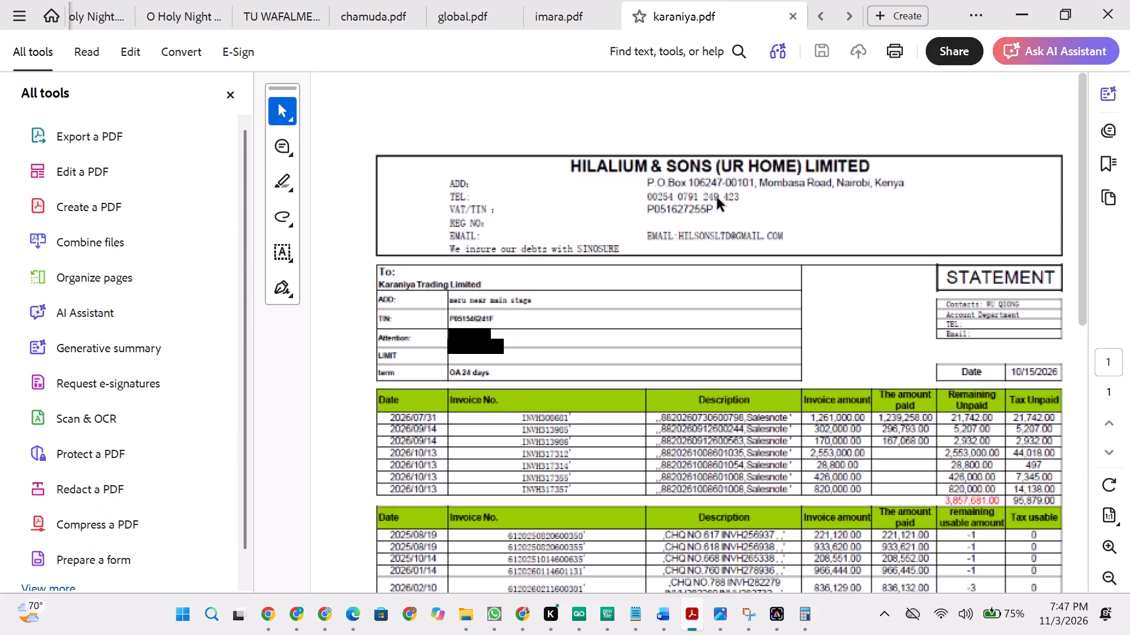
left_click(897, 54)
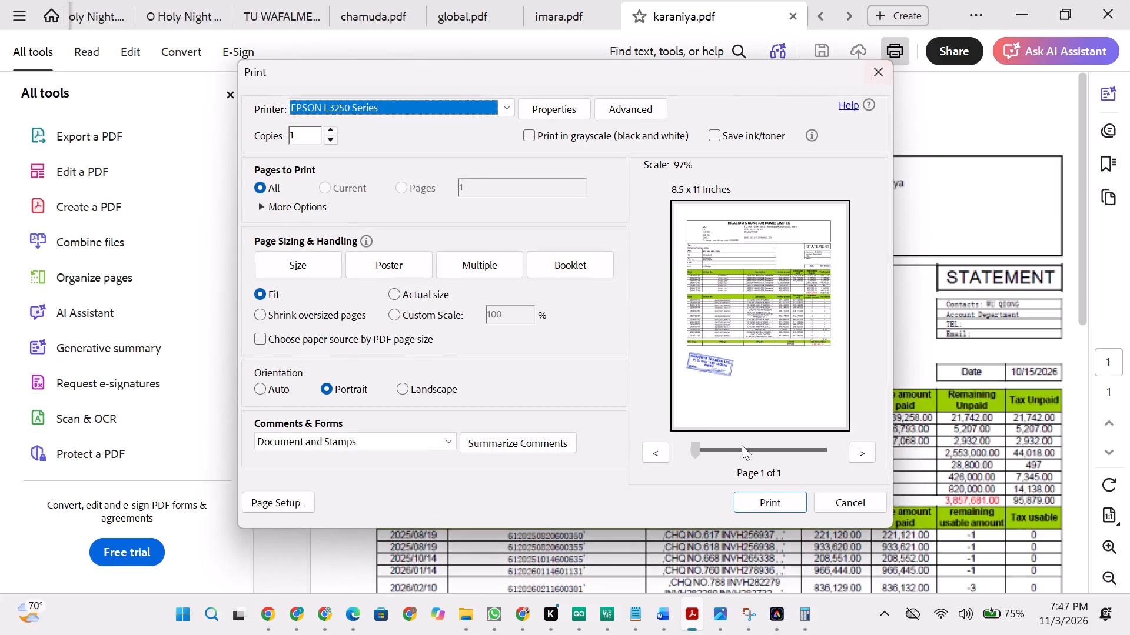
left_click(756, 494)
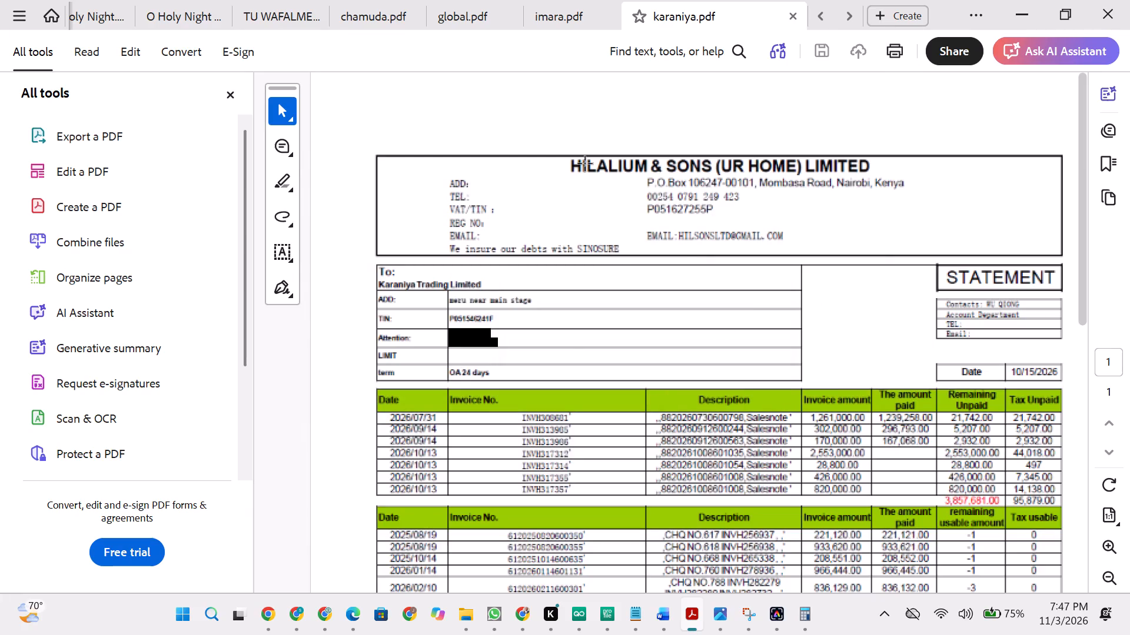
Open the kpfc PDF from the hila oc folder and print one copy on the EPSON L3250 Series.
left_click(464, 623)
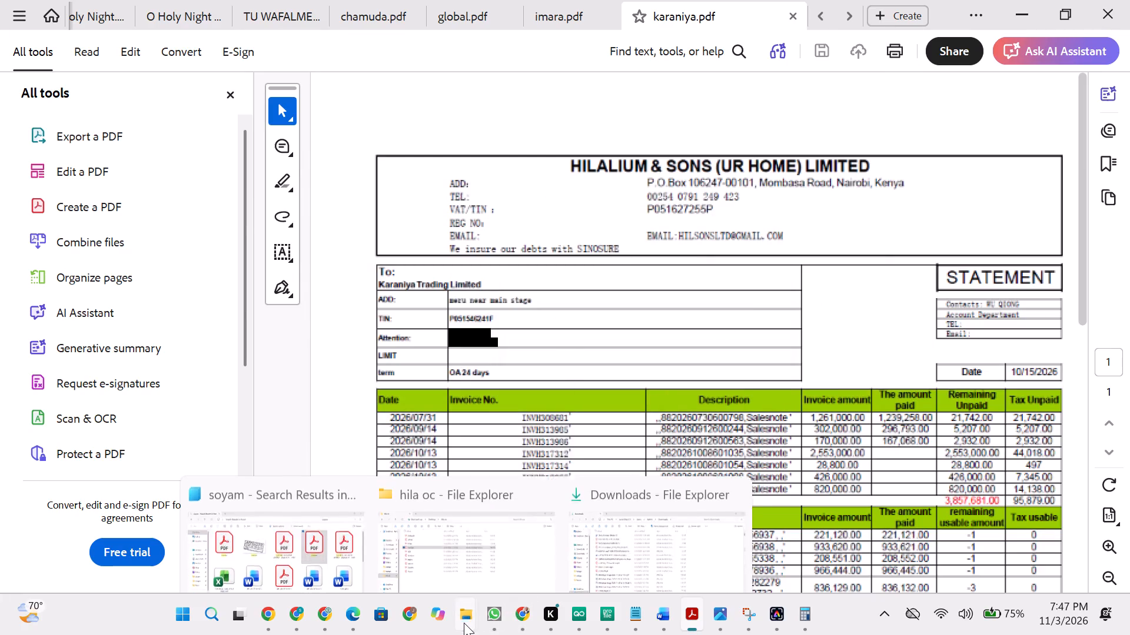
left_click(472, 533)
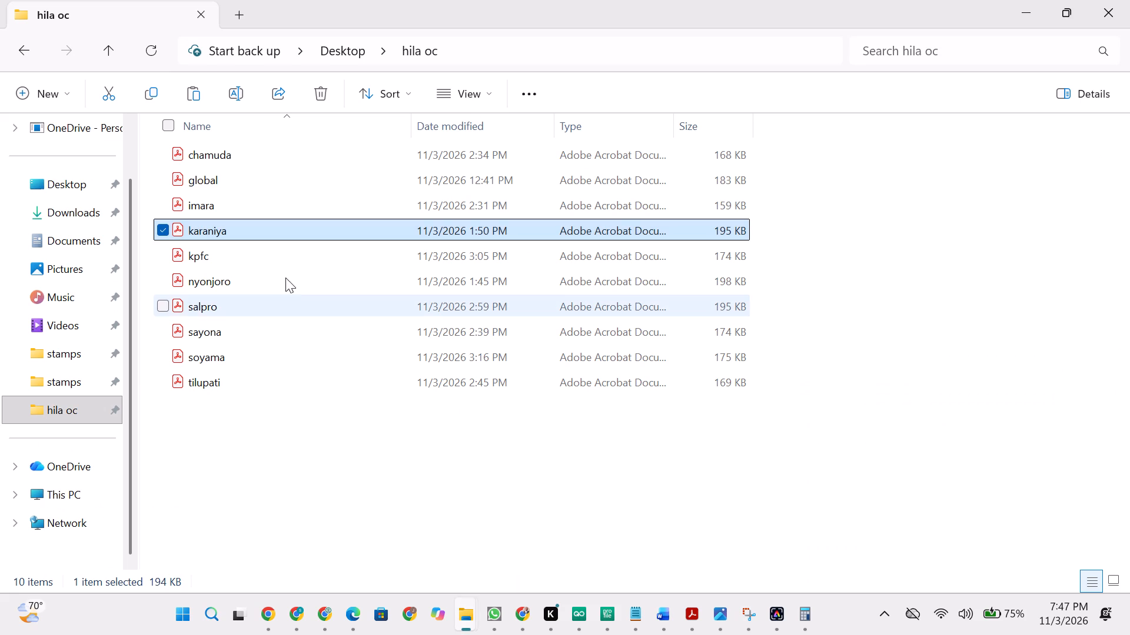
left_click(235, 259)
double_click(252, 258)
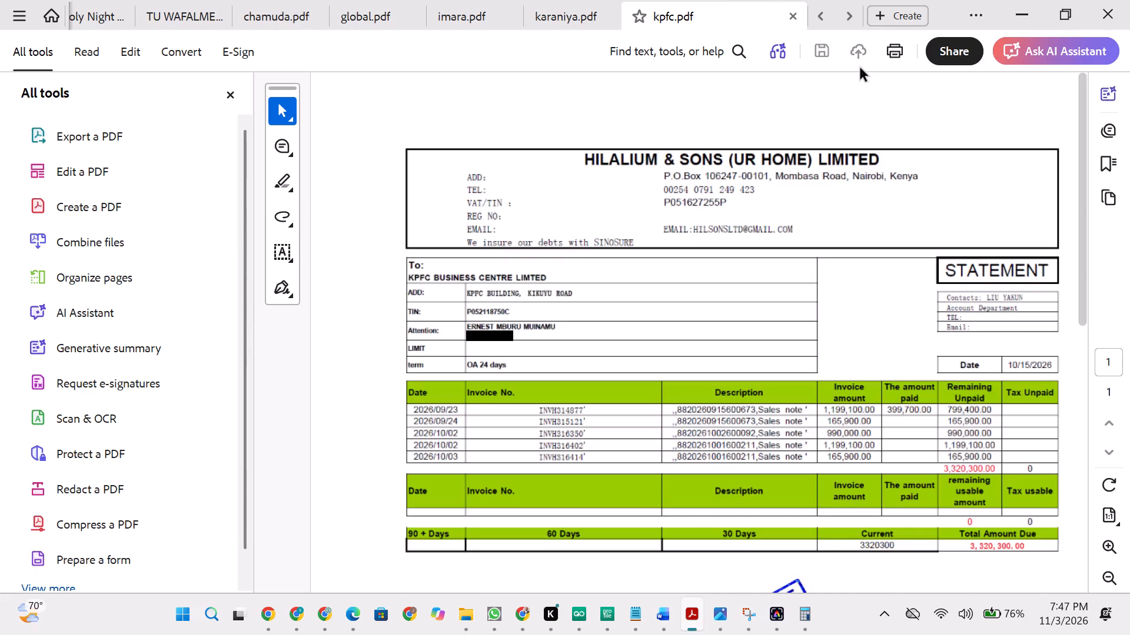
left_click(895, 55)
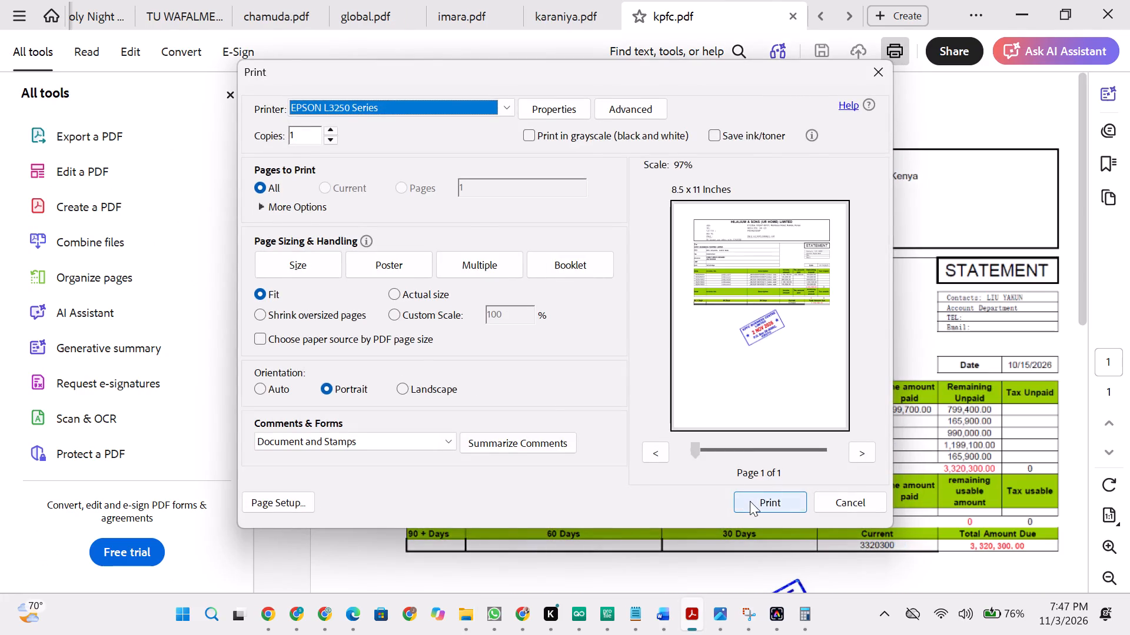
left_click(750, 501)
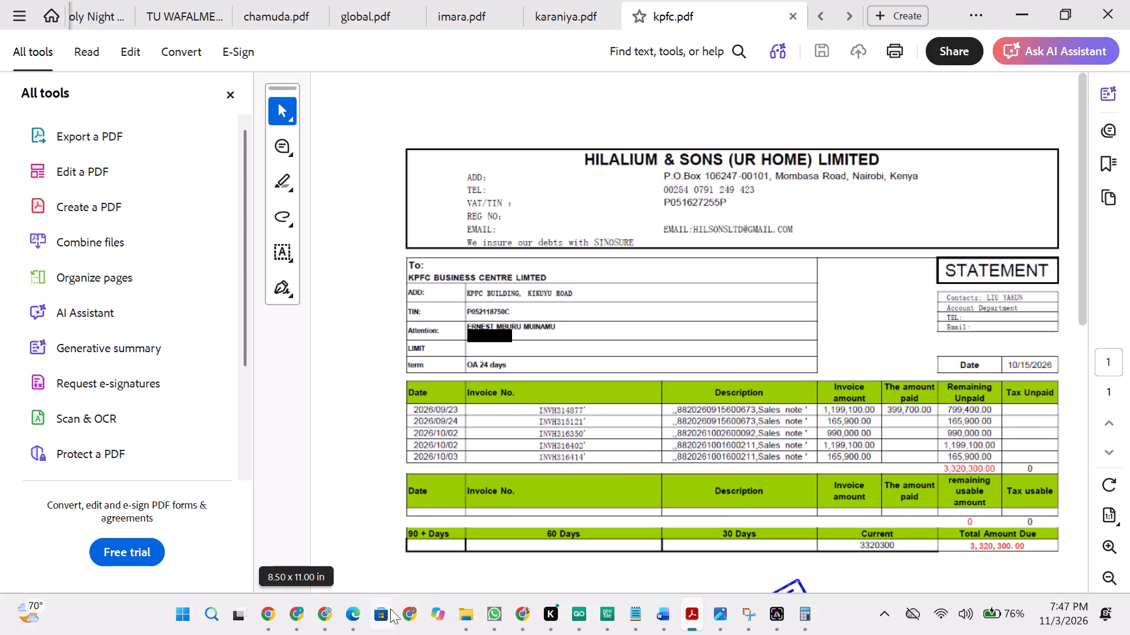
Open the nyonjoro PDF from the hila oc folder and print one copy on the EPSON L3250 Series.
left_click(458, 609)
left_click(443, 543)
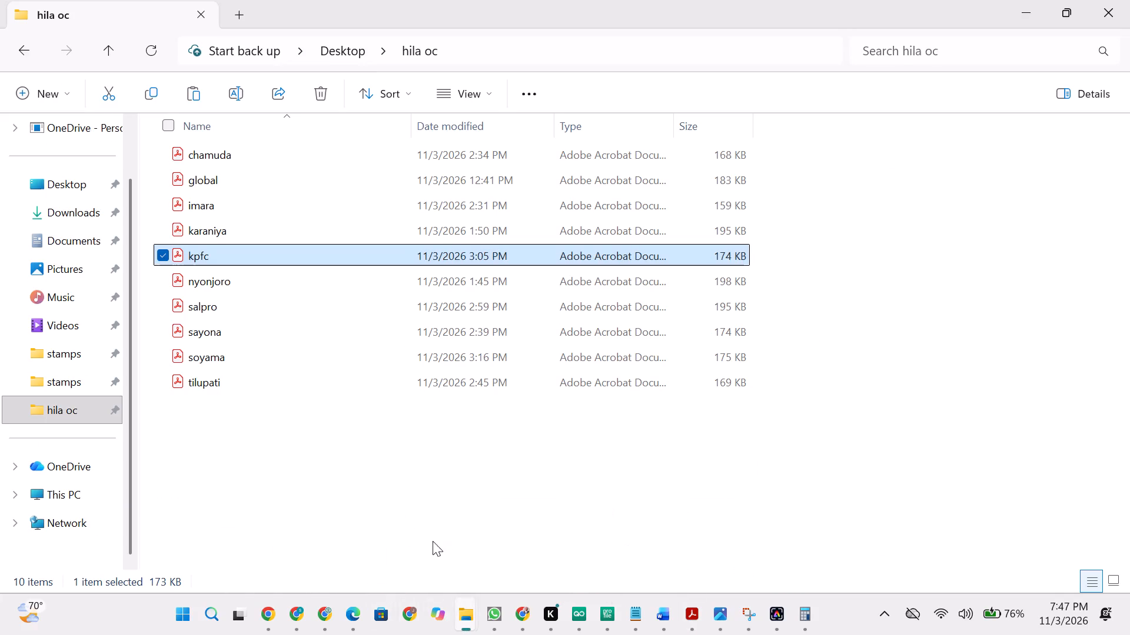
double_click(230, 280)
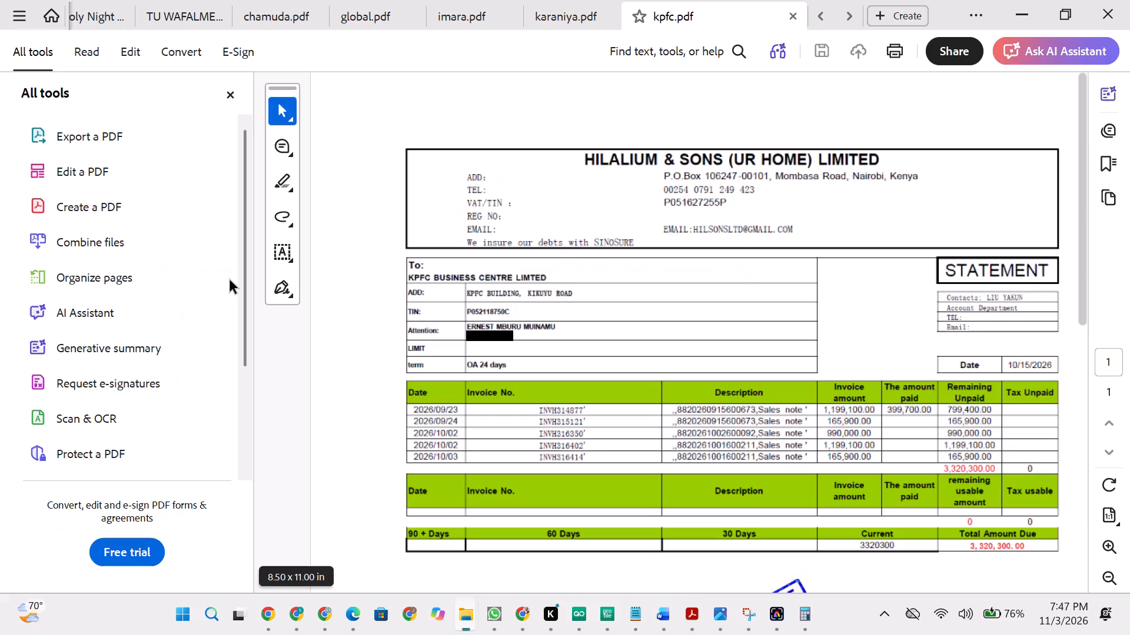
left_click(894, 58)
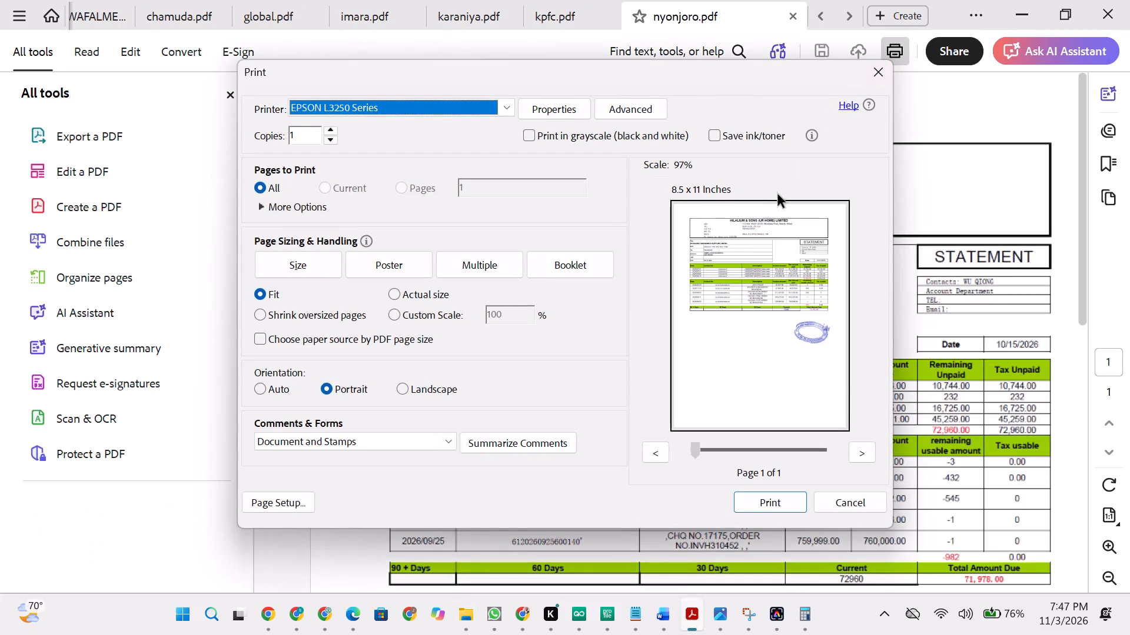
left_click(762, 501)
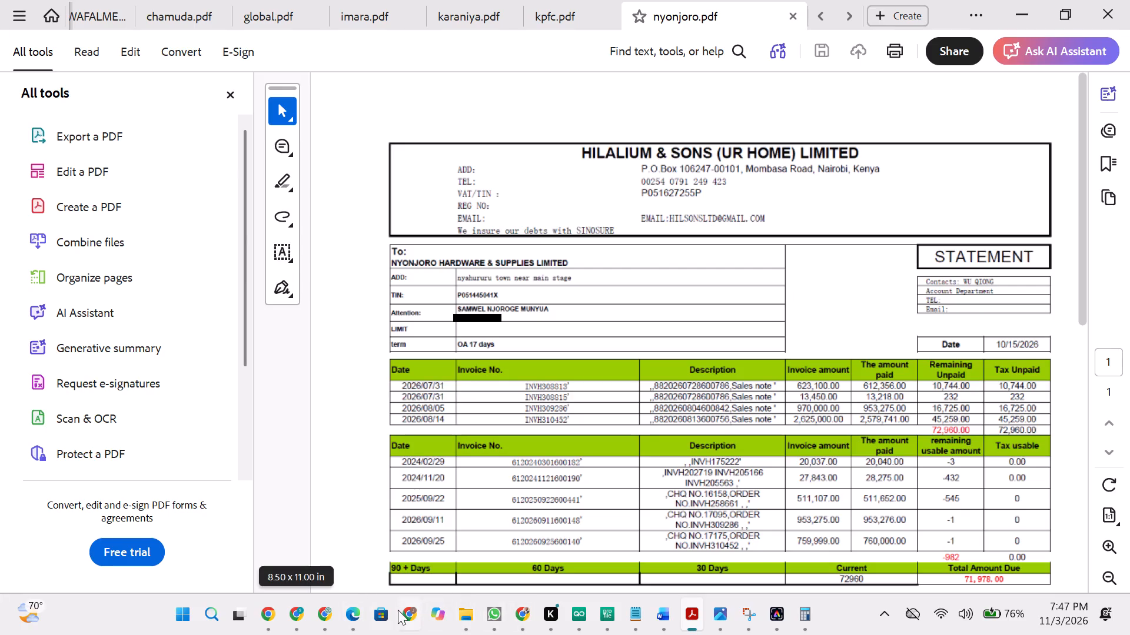
Open the salpro PDF from the hila oc folder and print one copy on the EPSON L3250 Series.
left_click(464, 614)
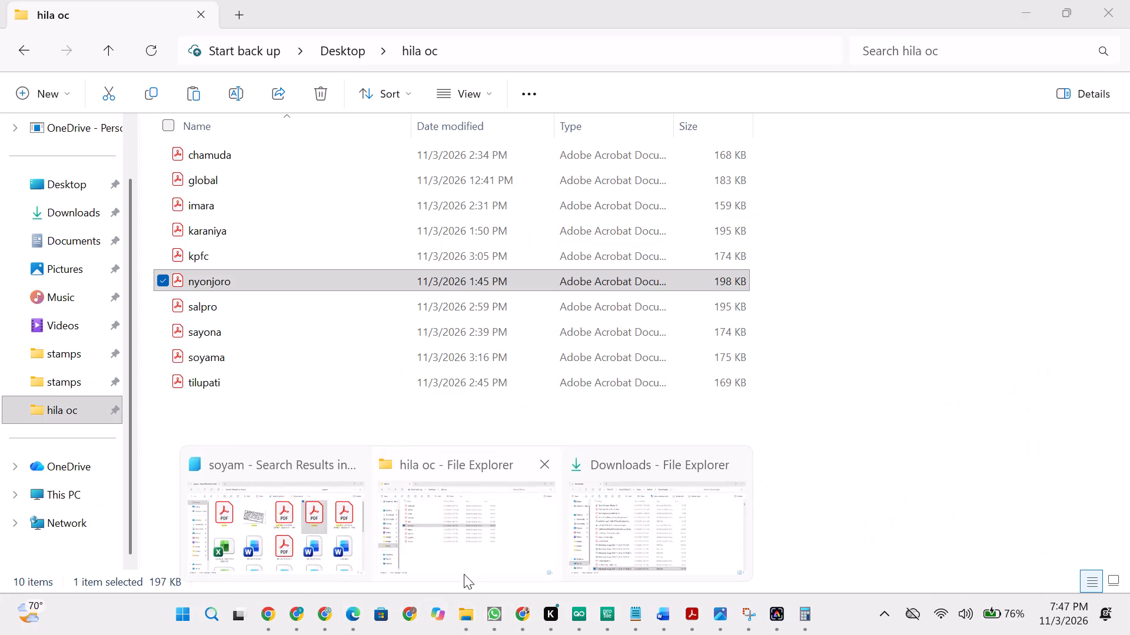
left_click(464, 562)
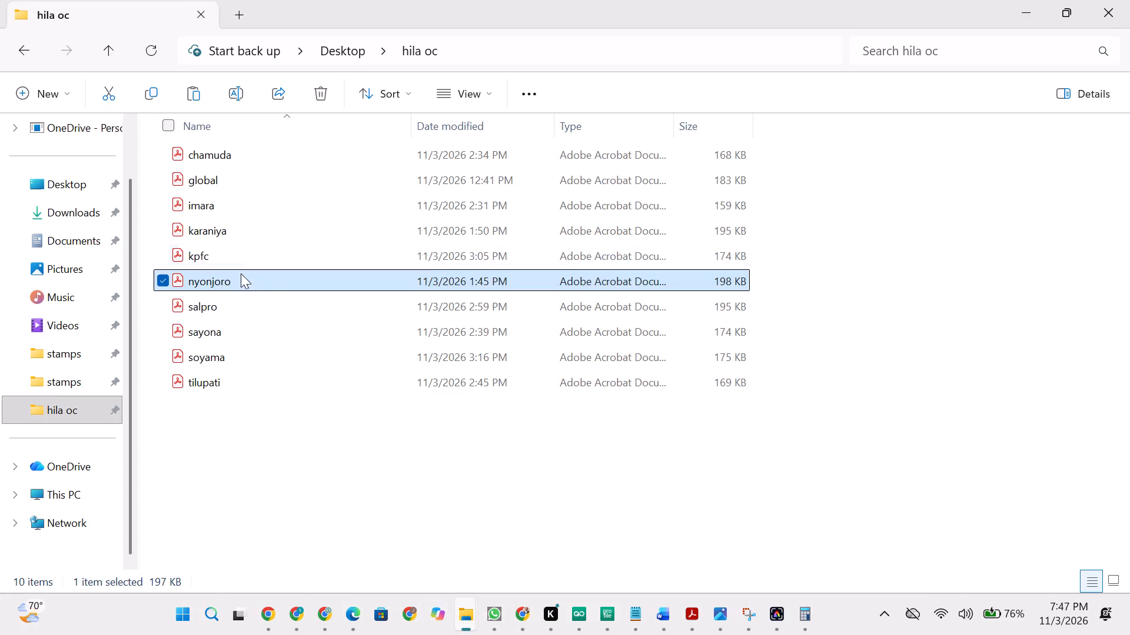
double_click(228, 301)
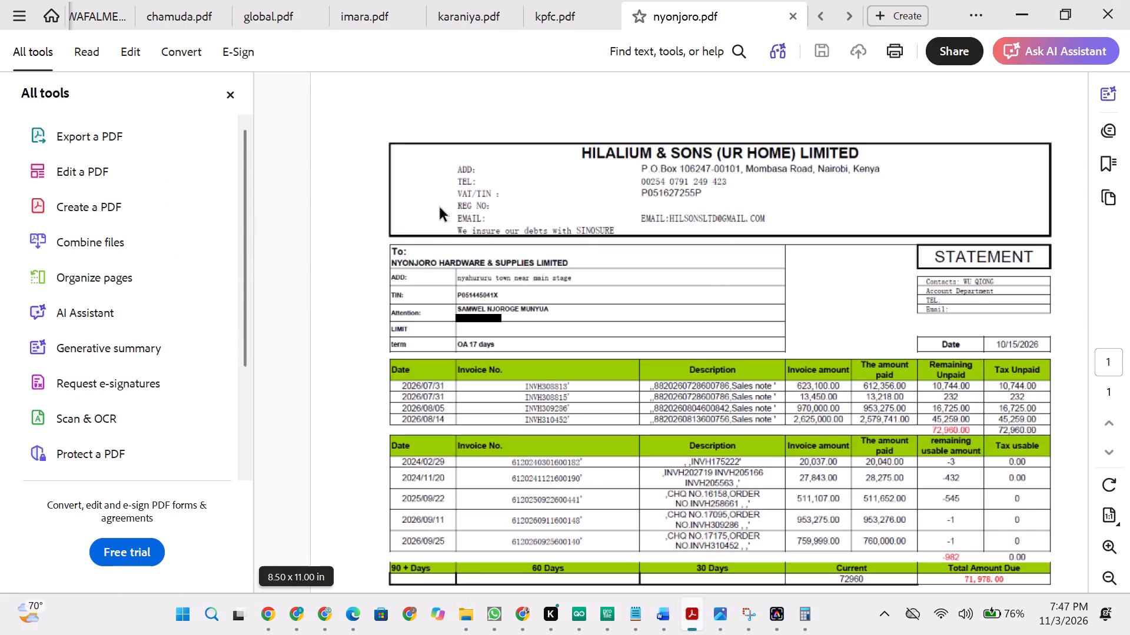
left_click(899, 58)
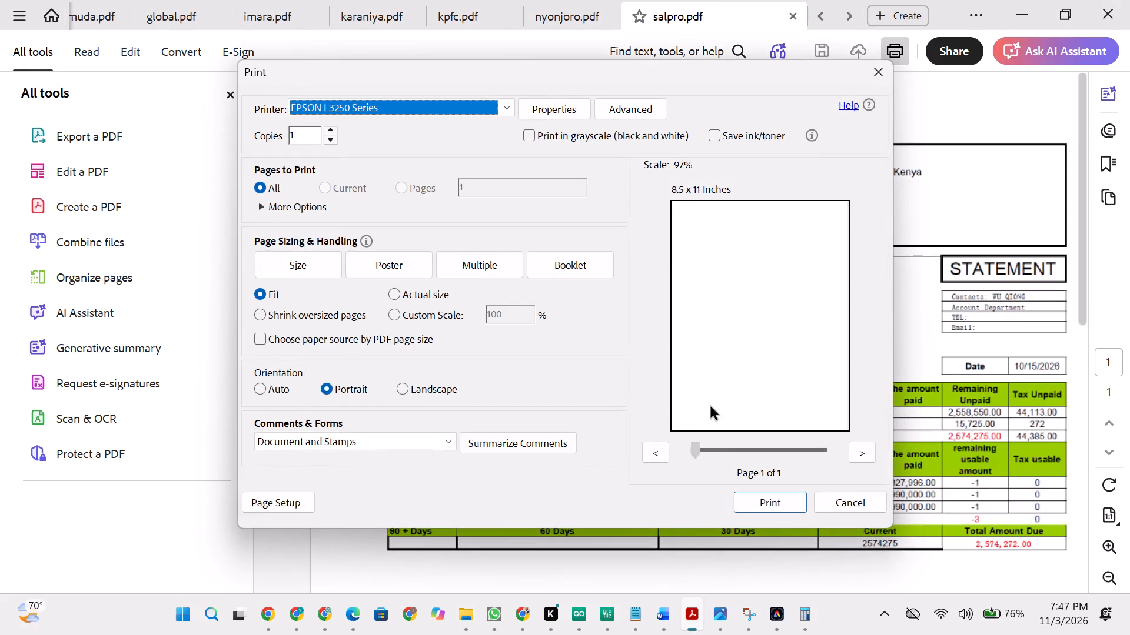
left_click(765, 507)
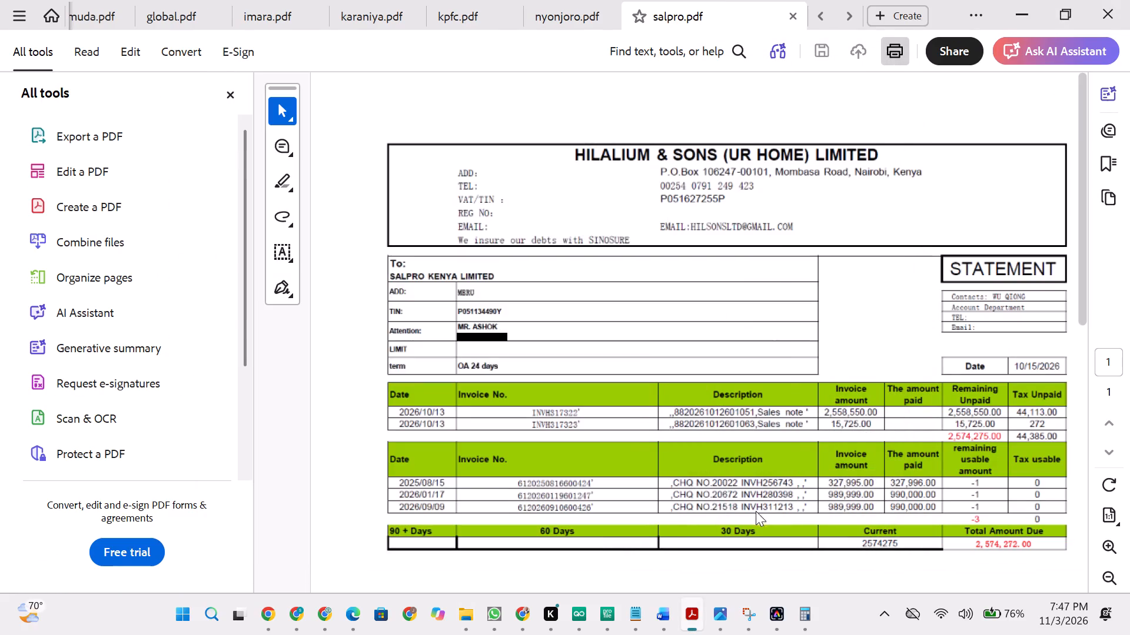
Open the sayona PDF from the hila oc folder and print one copy on the EPSON L3250 Series.
left_click(464, 614)
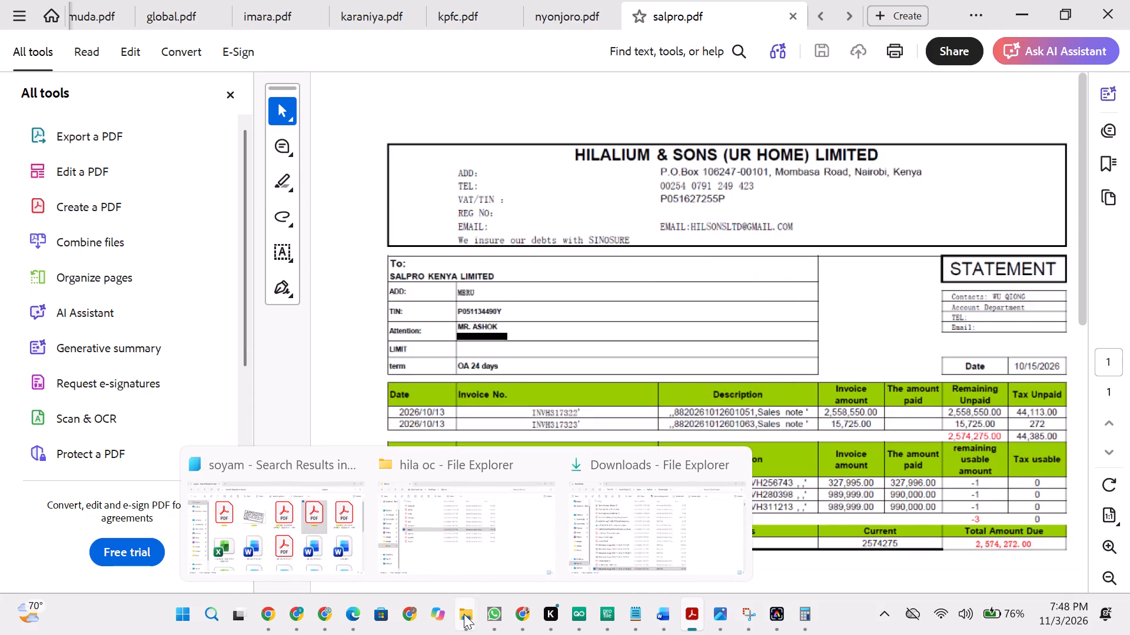
left_click(461, 564)
left_click(227, 330)
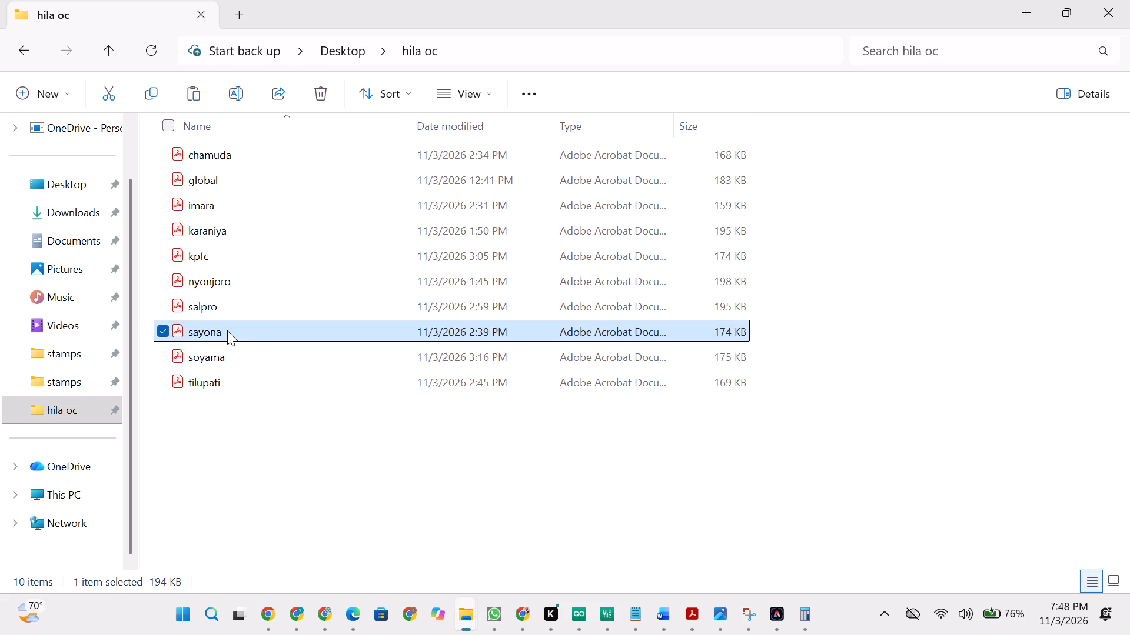
double_click(268, 326)
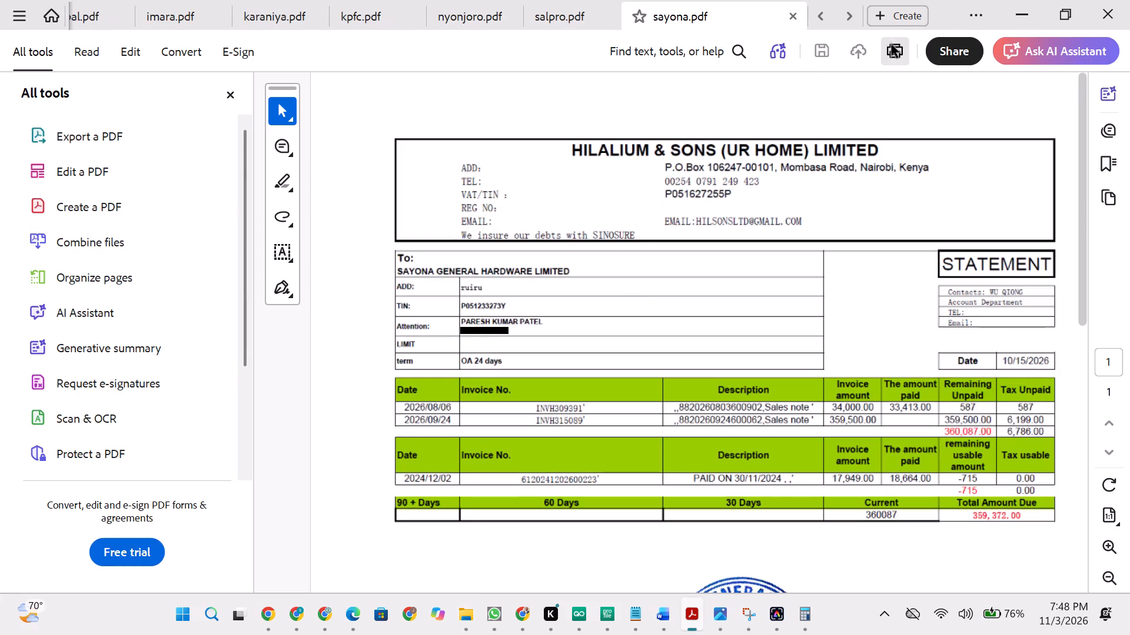
left_click(892, 46)
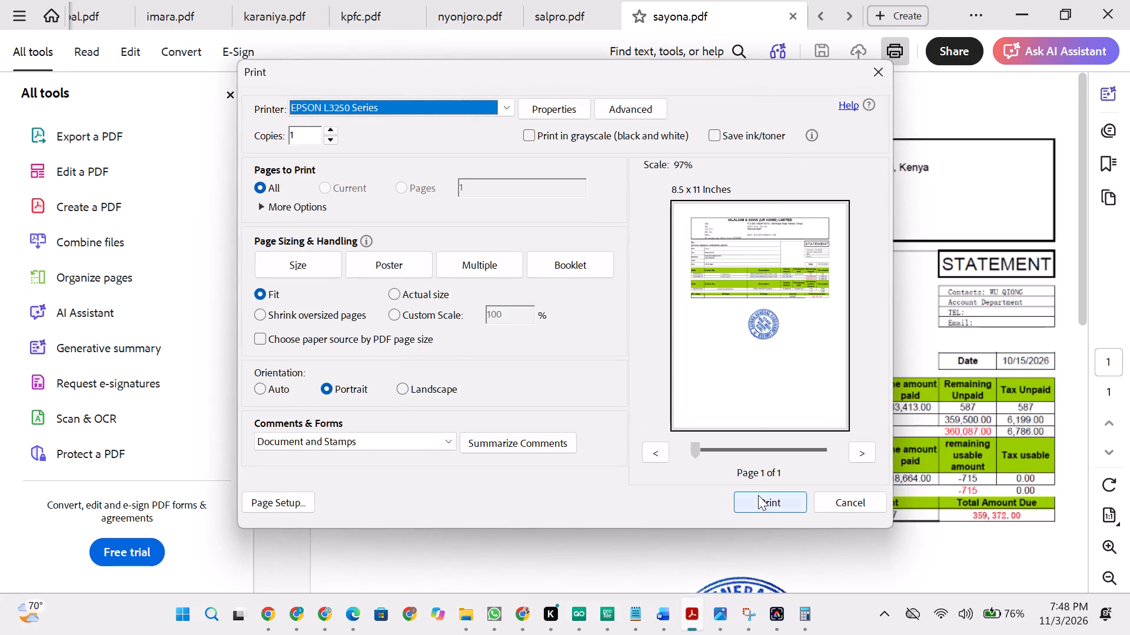
left_click(758, 497)
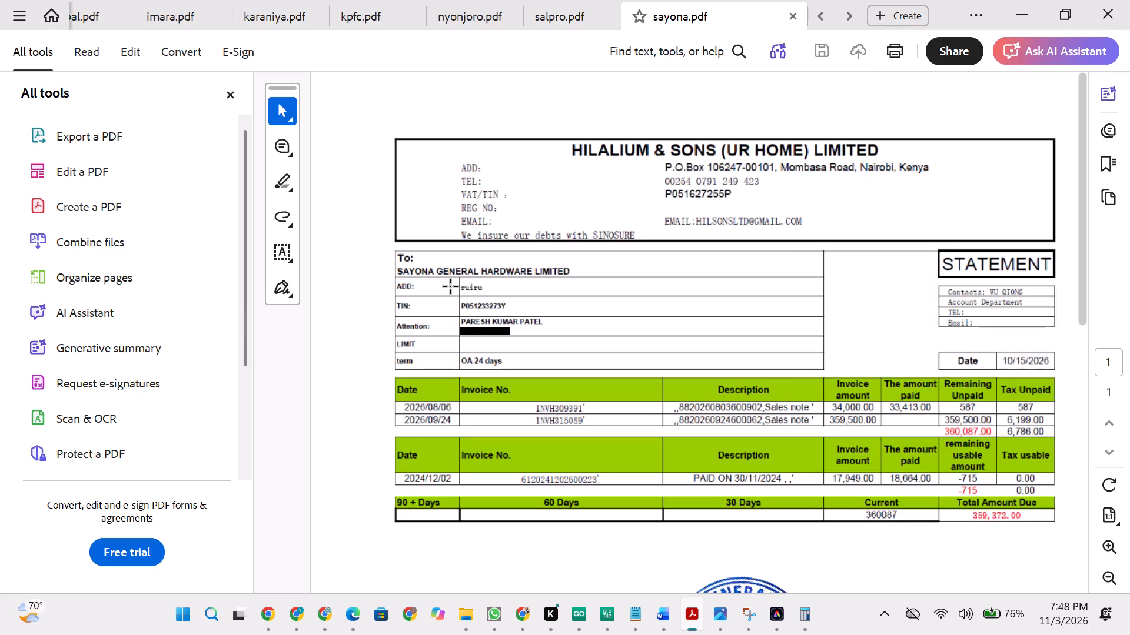
scroll(463, 298, "down", 2)
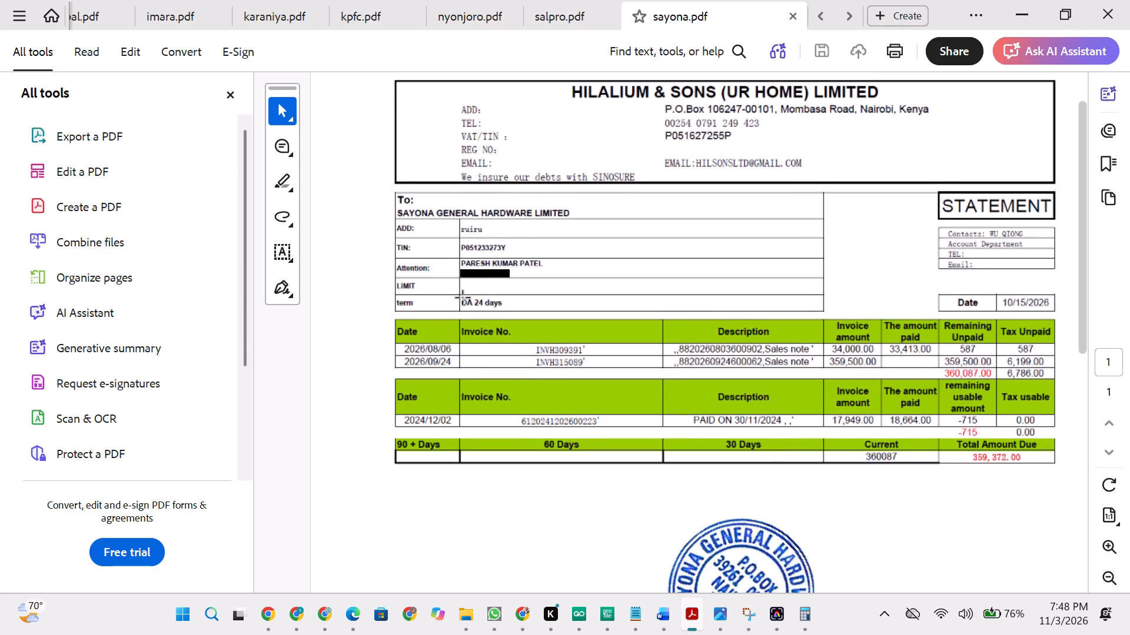
scroll(463, 298, "down", 1)
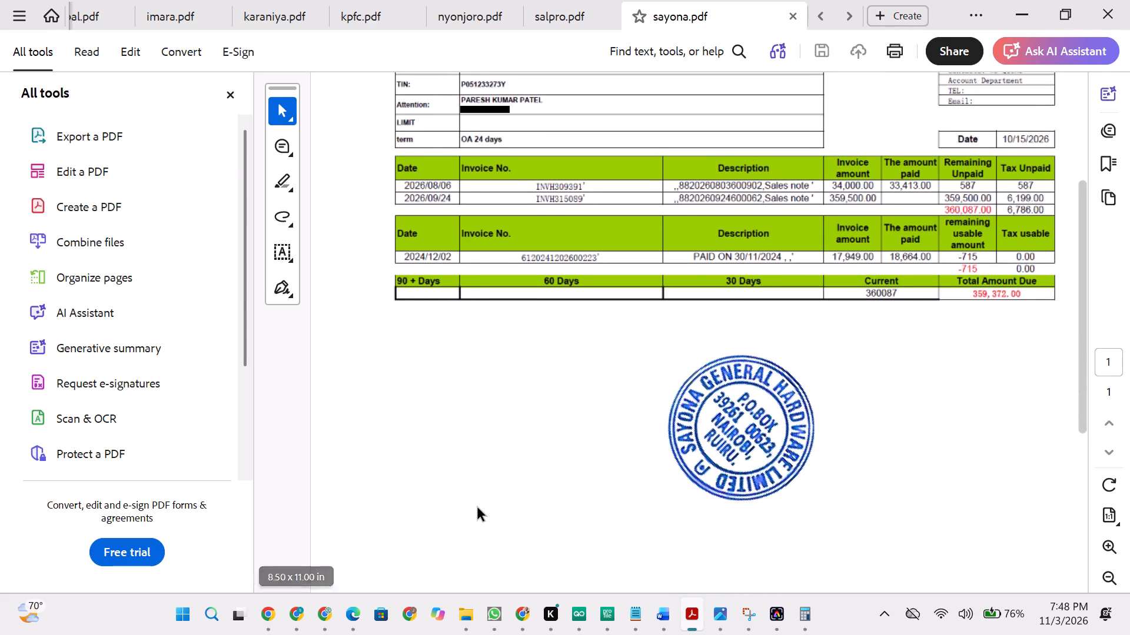
Open the soyama PDF from the hila oc folder and print one copy on the EPSON L3250 Series.
left_click(467, 610)
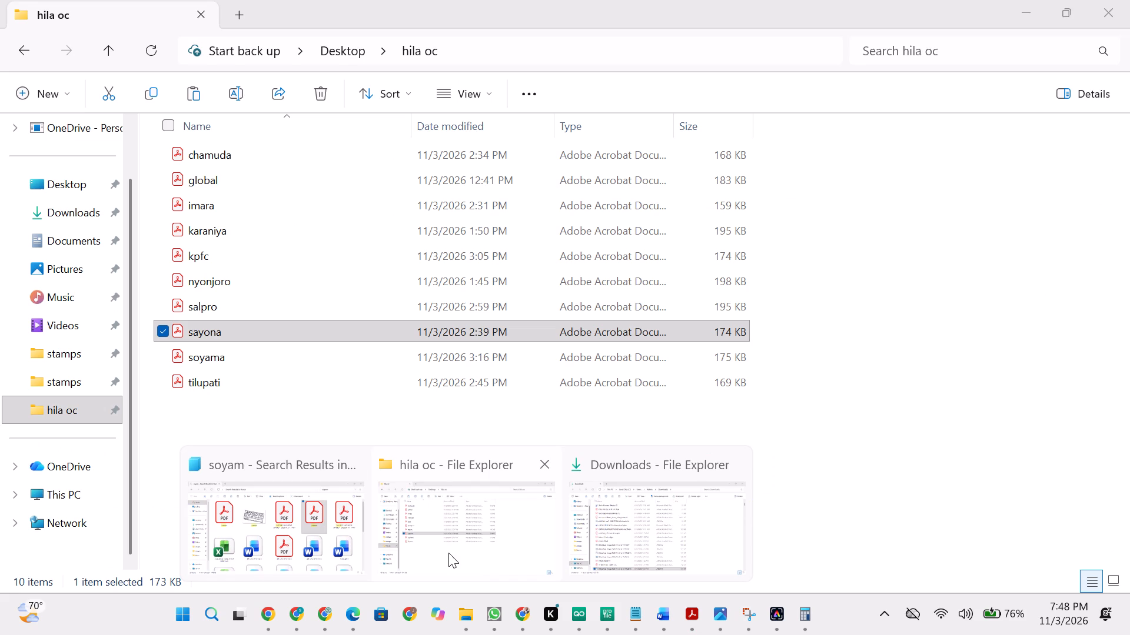
left_click(448, 554)
double_click(237, 365)
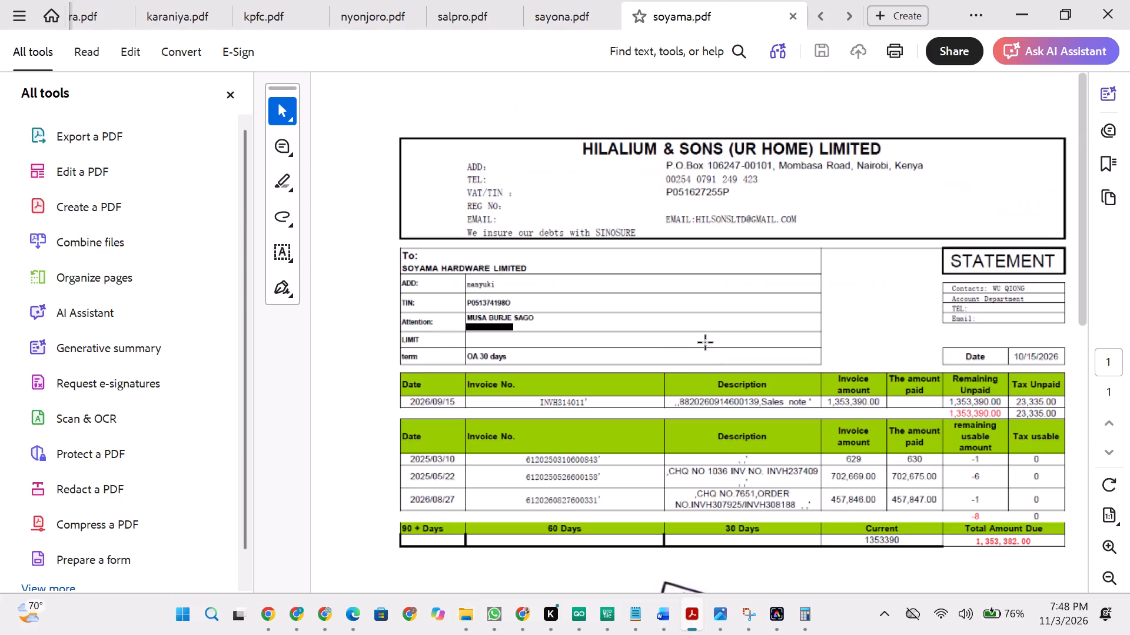
left_click(888, 48)
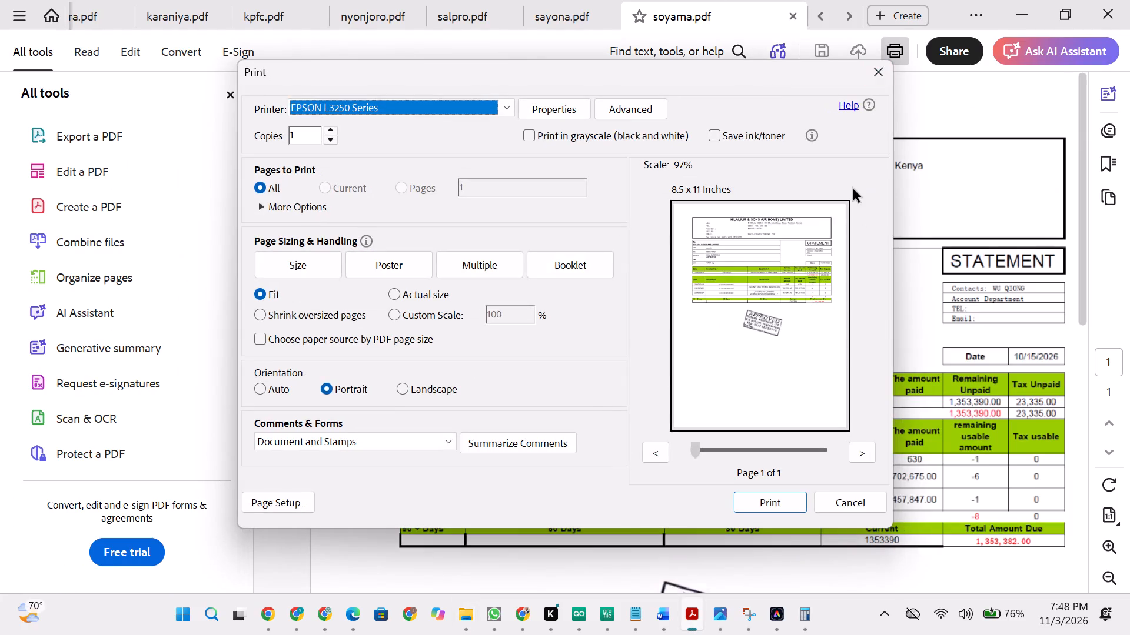
left_click(762, 499)
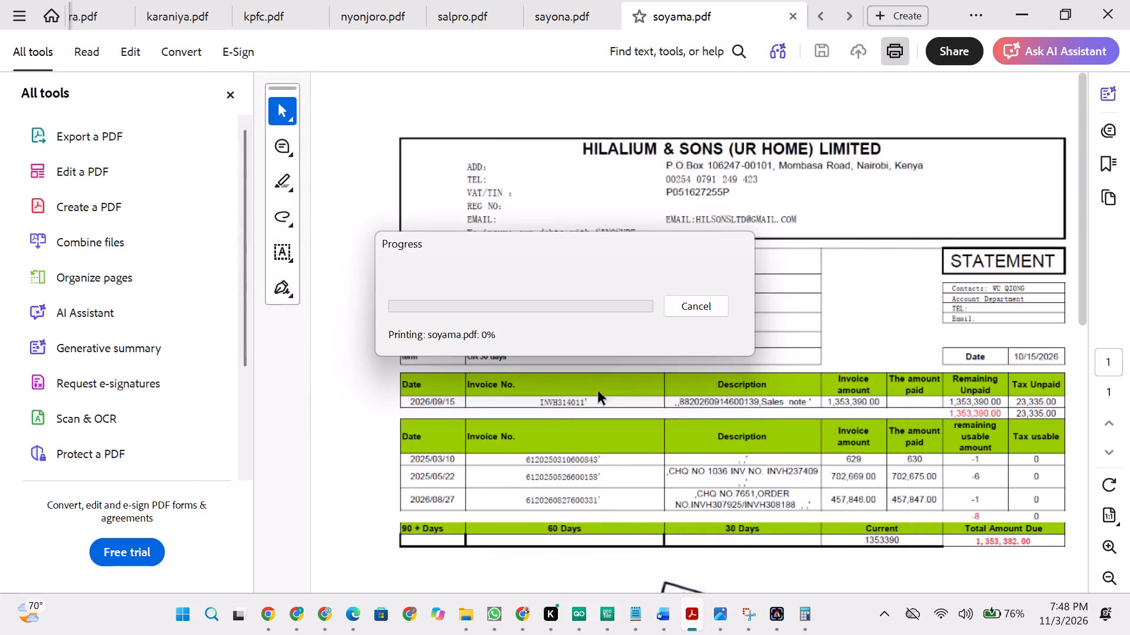
Open the tilupati PDF from the hila oc folder and print one copy on the EPSON L3250 Series.
left_click(462, 615)
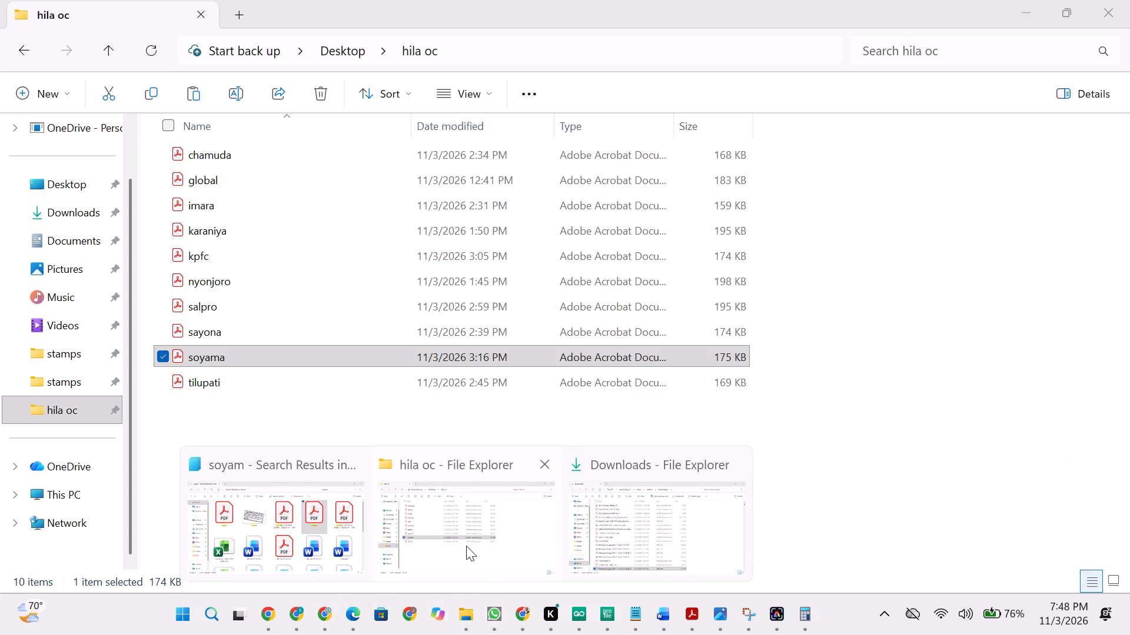
left_click(466, 546)
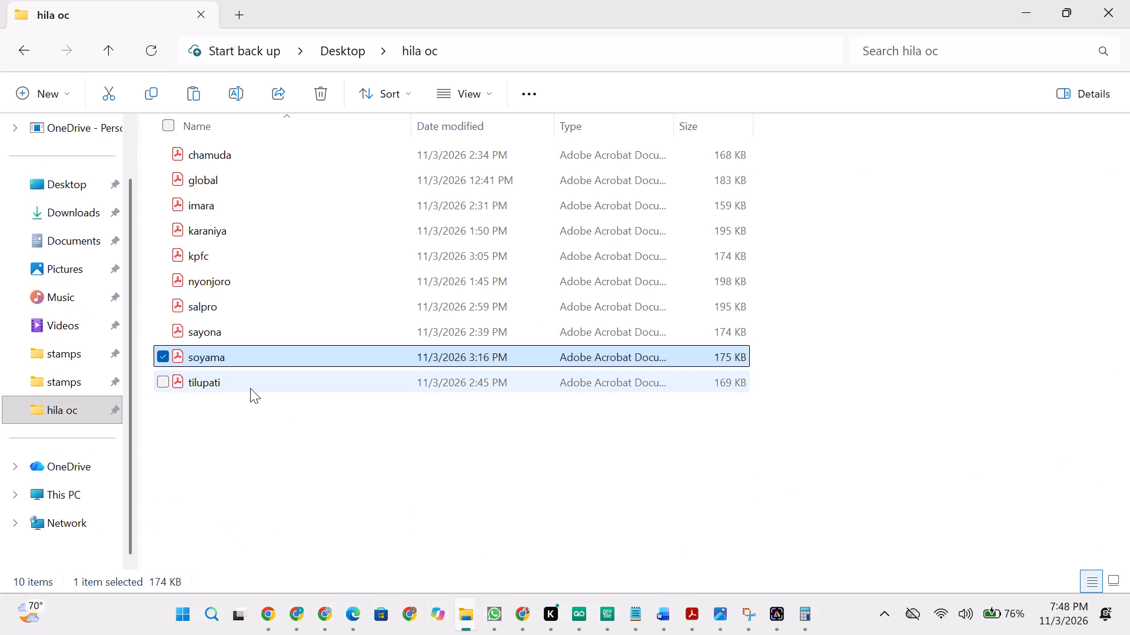
double_click(249, 387)
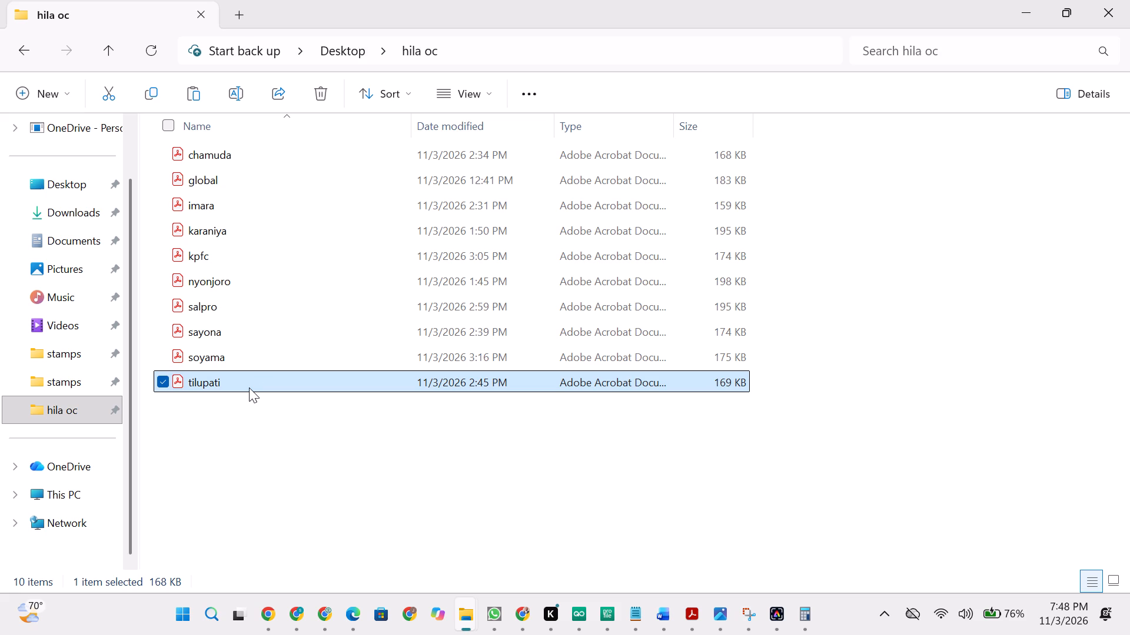
double_click(260, 375)
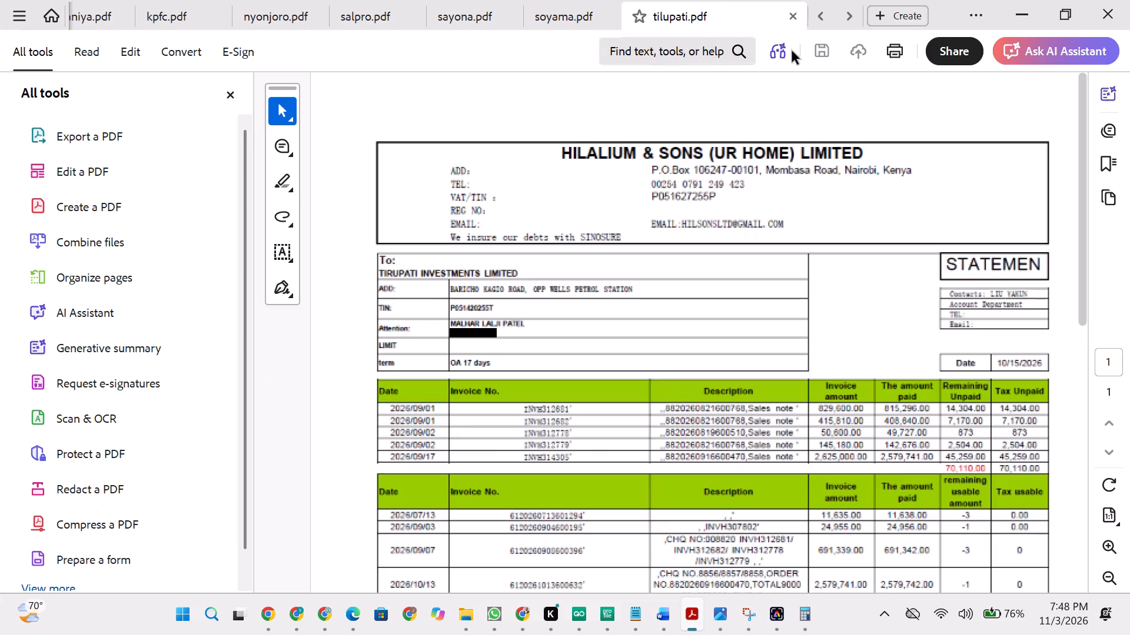
left_click(816, 54)
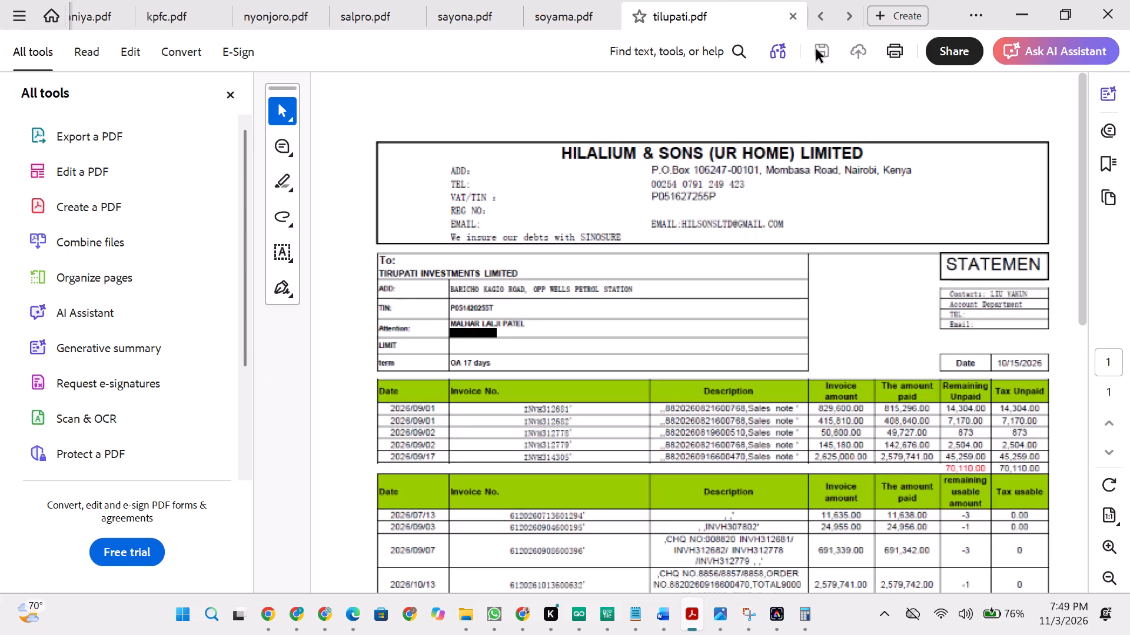
left_click(817, 49)
left_click(823, 51)
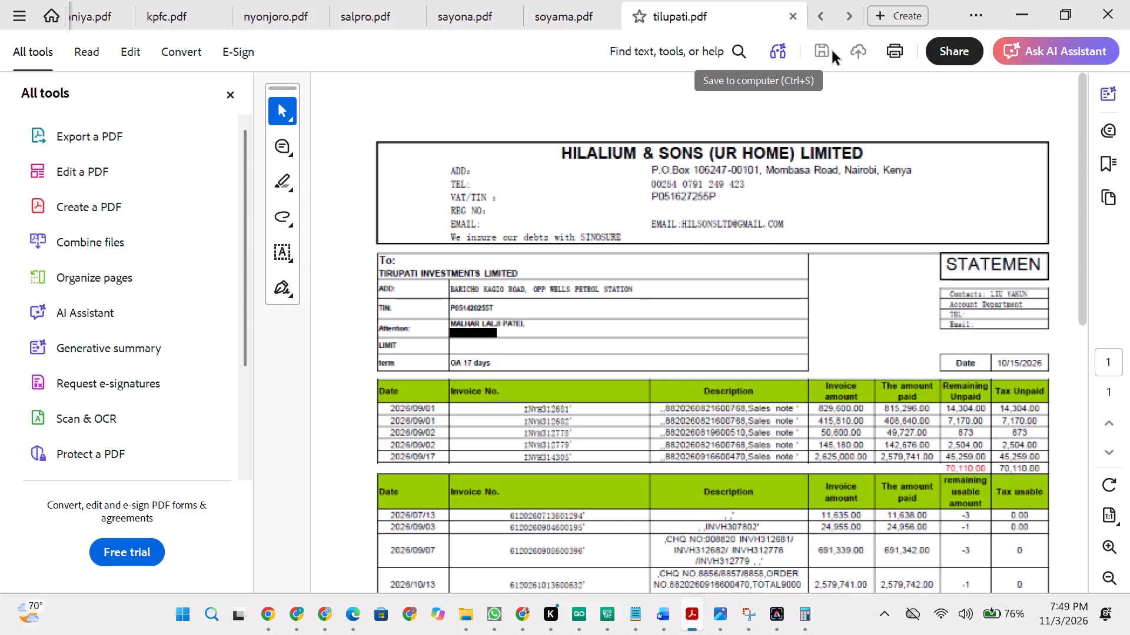
left_click(825, 51)
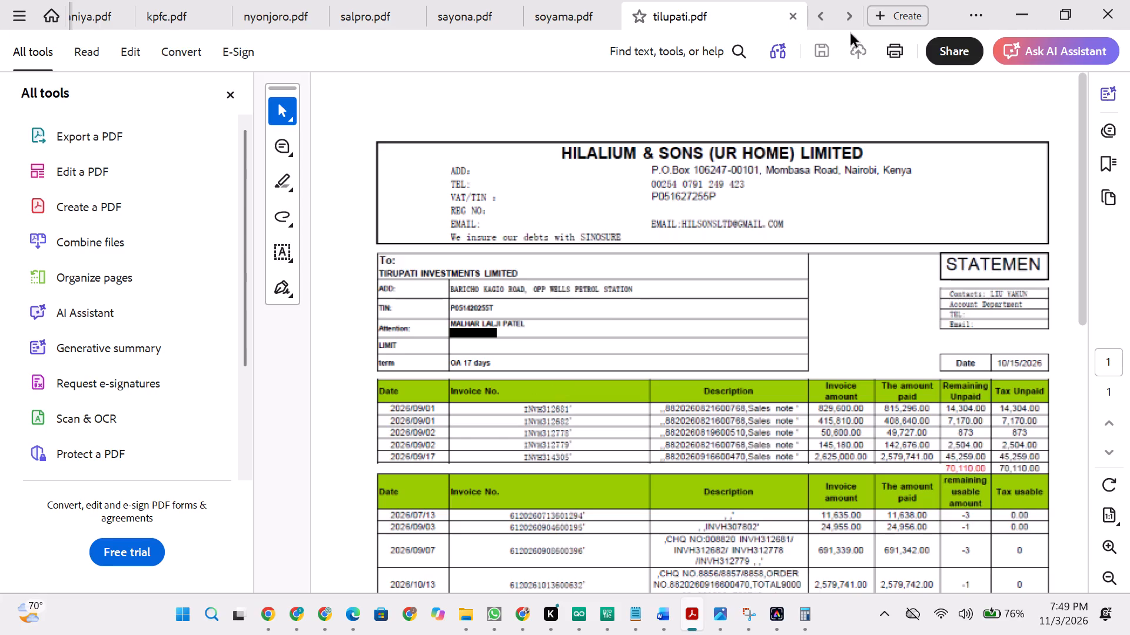
left_click(891, 48)
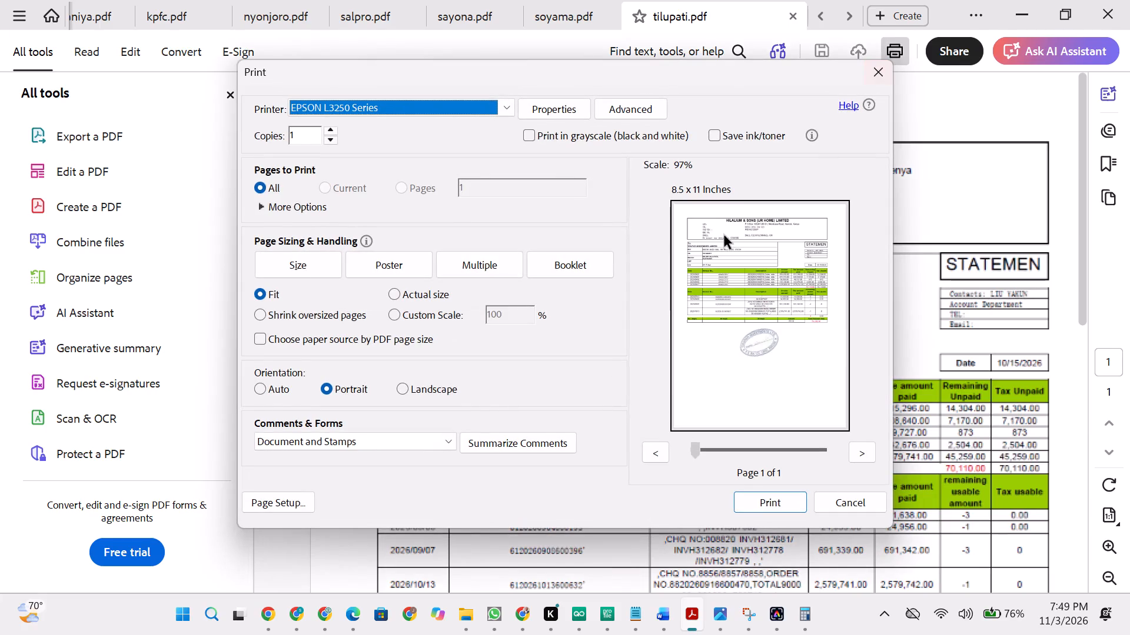
left_click(763, 500)
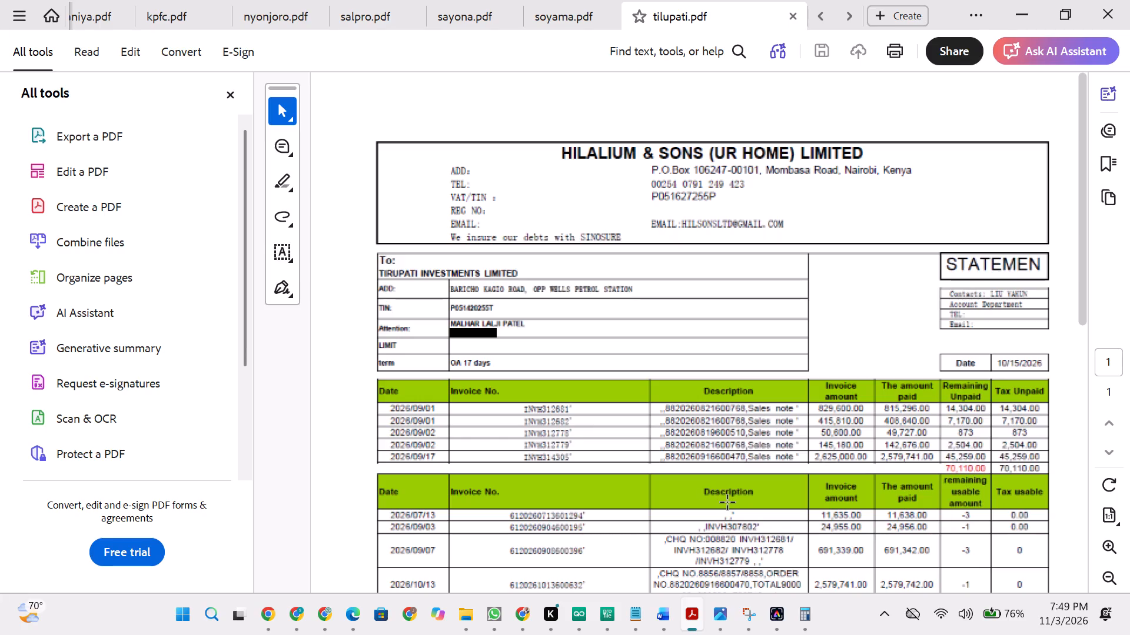
Switch back to the hila oc folder in File Explorer to check the list of statement PDFs.
left_click(467, 607)
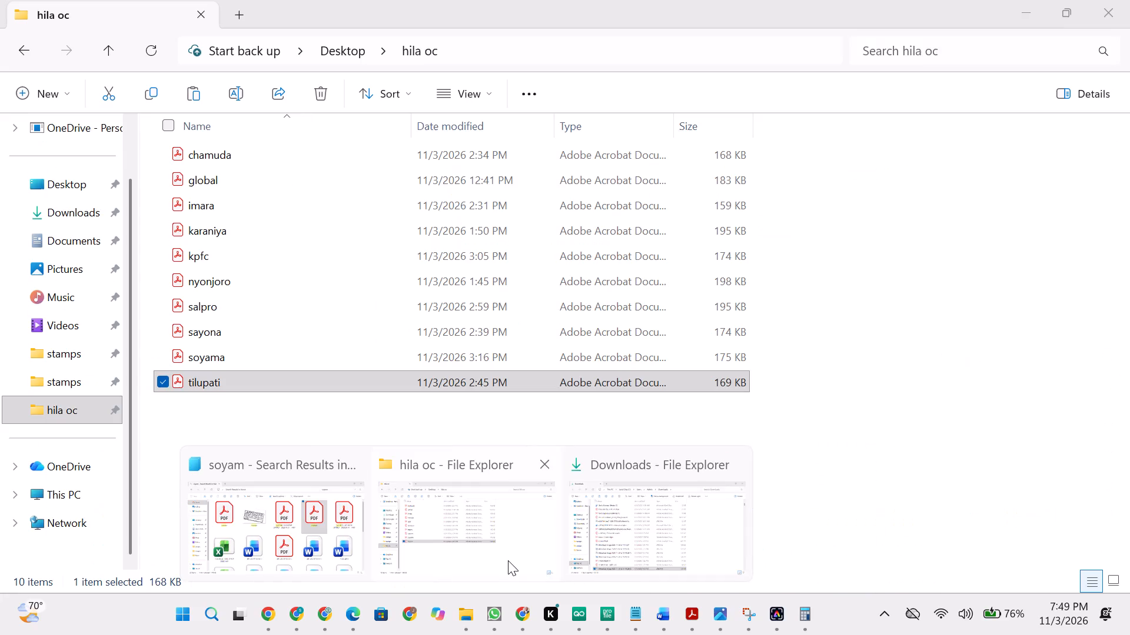
left_click(506, 558)
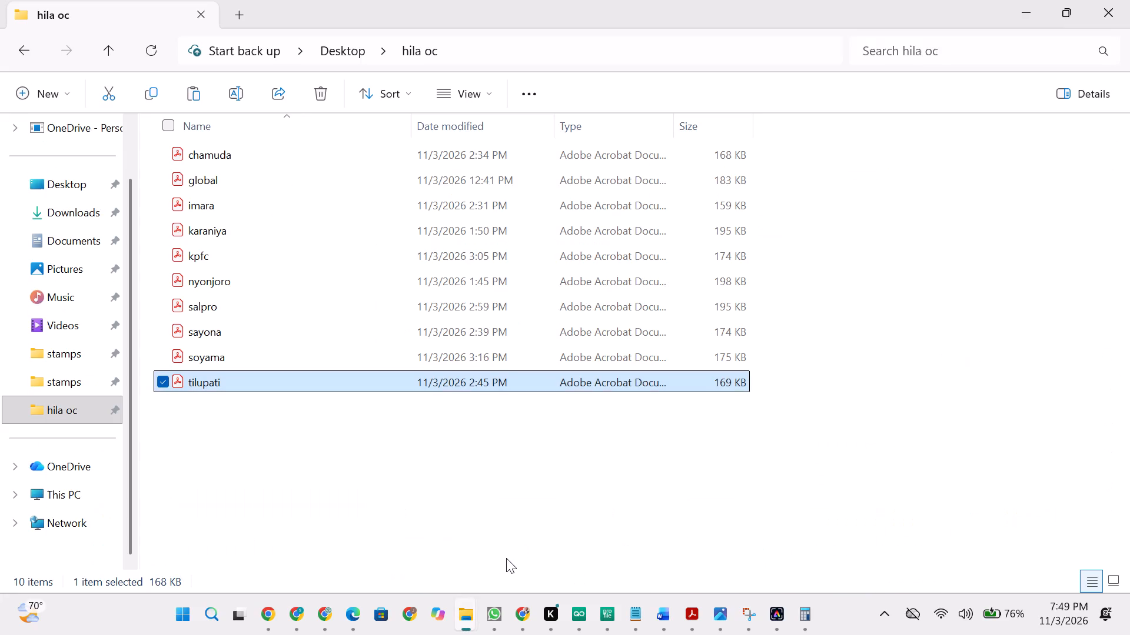
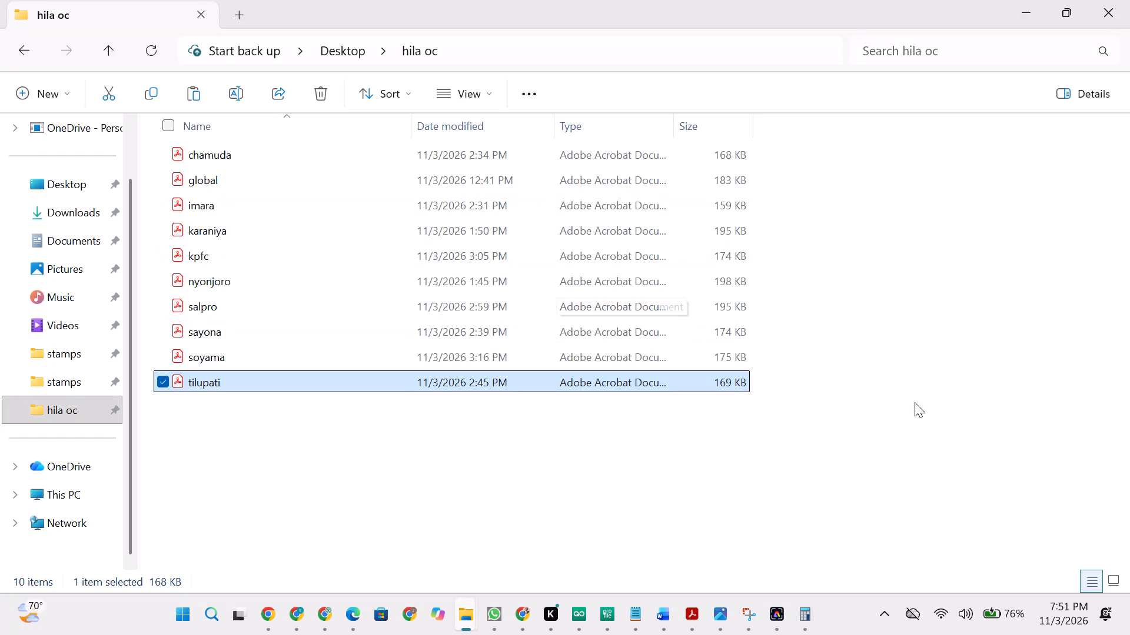
Switch to Word and close the stamped KPFC Business Centre statement without saving it.
left_click(670, 634)
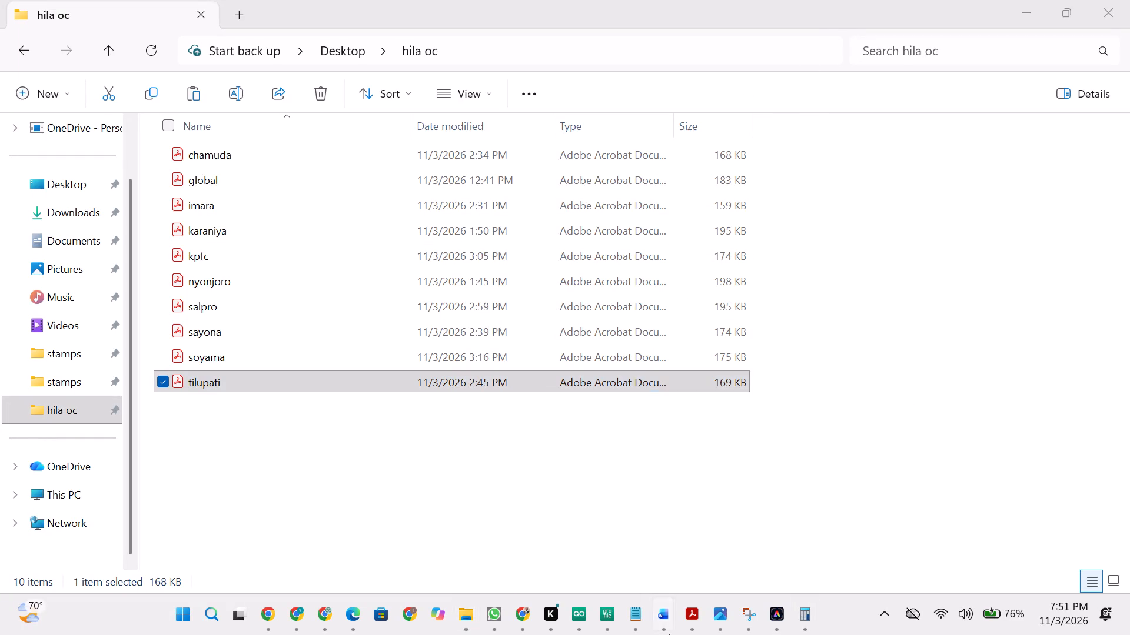
left_click(646, 391)
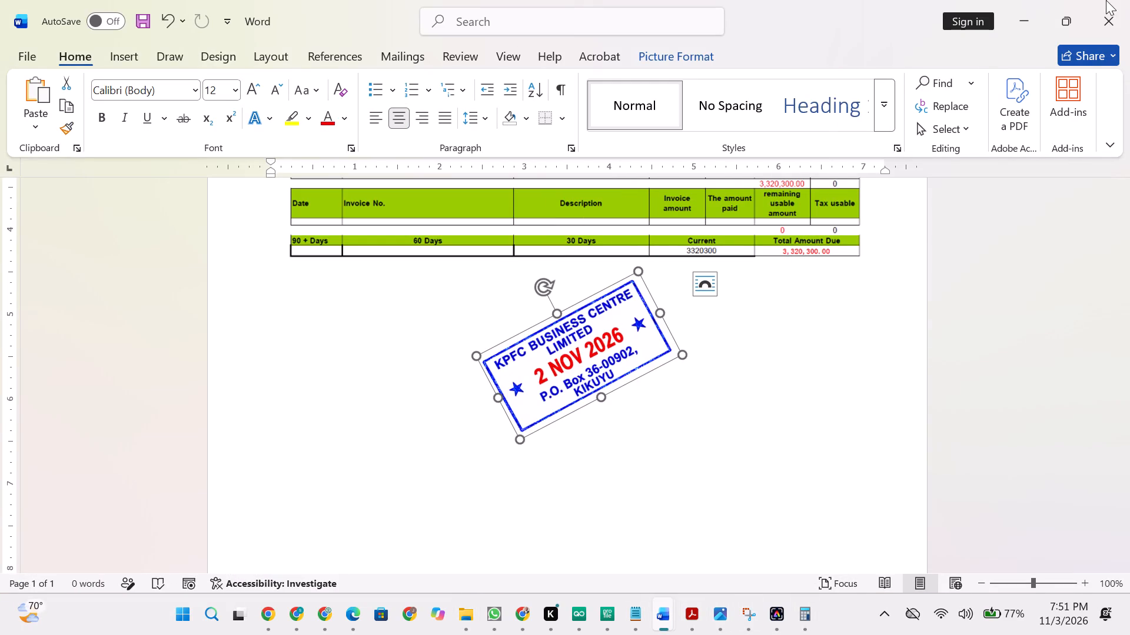
left_click(1108, 19)
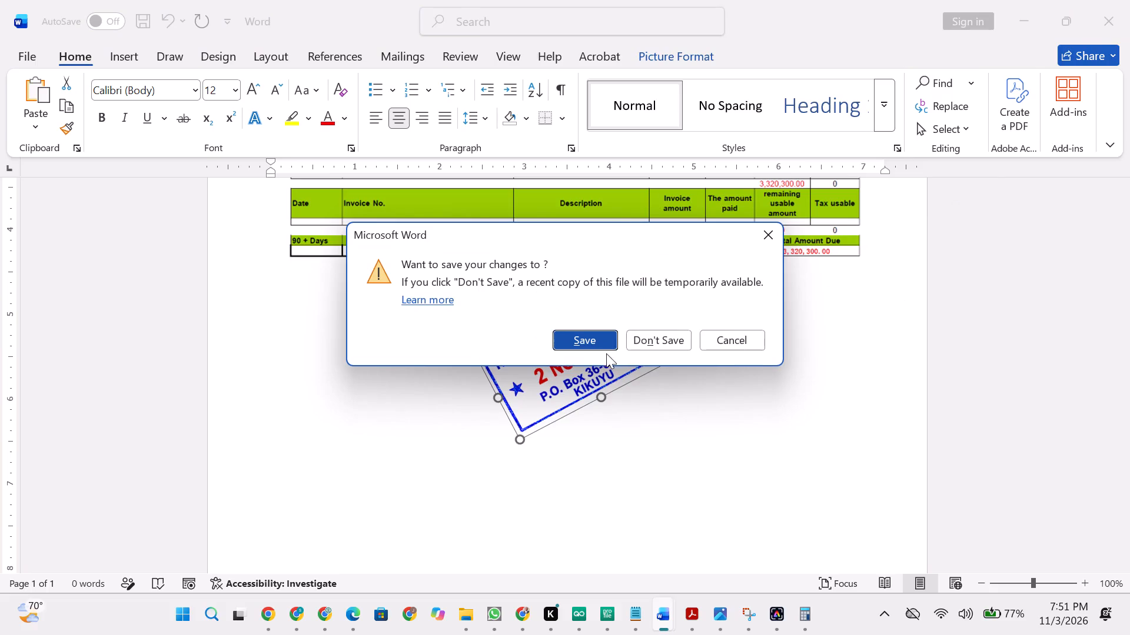
left_click(650, 336)
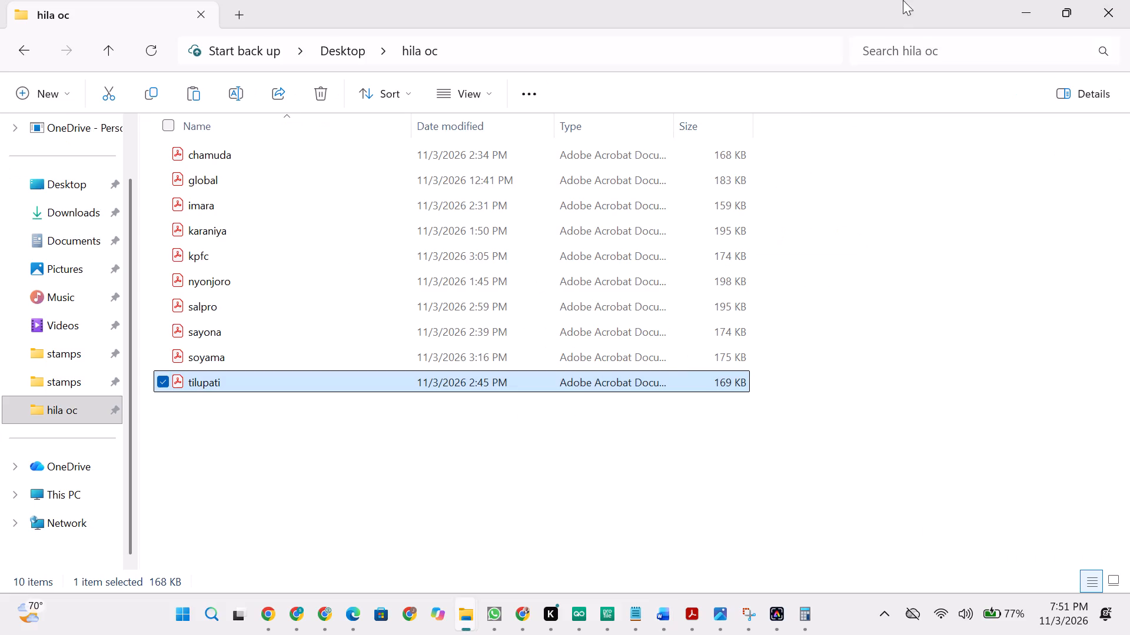
Open the stamped Nice Harvest Limited statement in Word and print one copy on the EPSON L3250 Series.
left_click(659, 629)
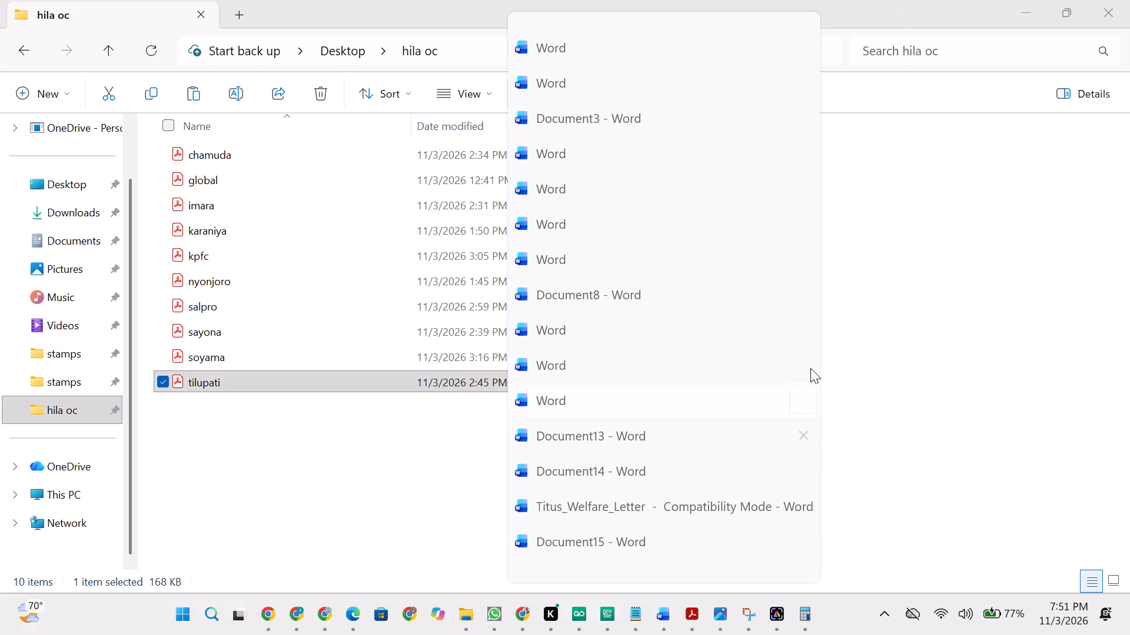
scroll(557, 55, "up", 3)
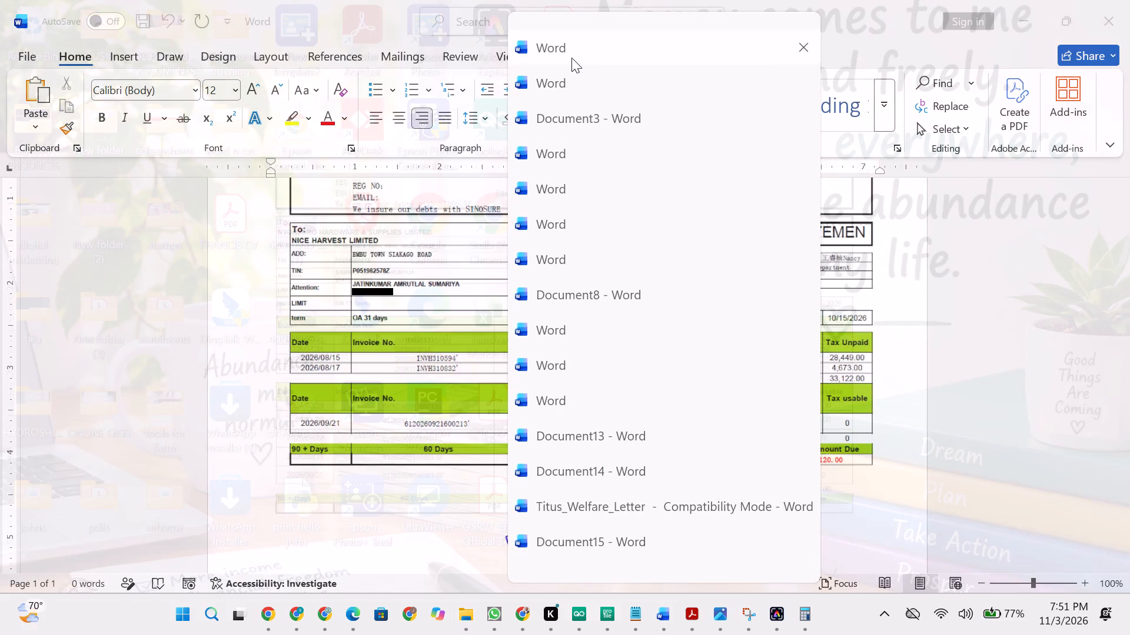
left_click(571, 45)
scroll(707, 419, "up", 1)
scroll(707, 419, "down", 3)
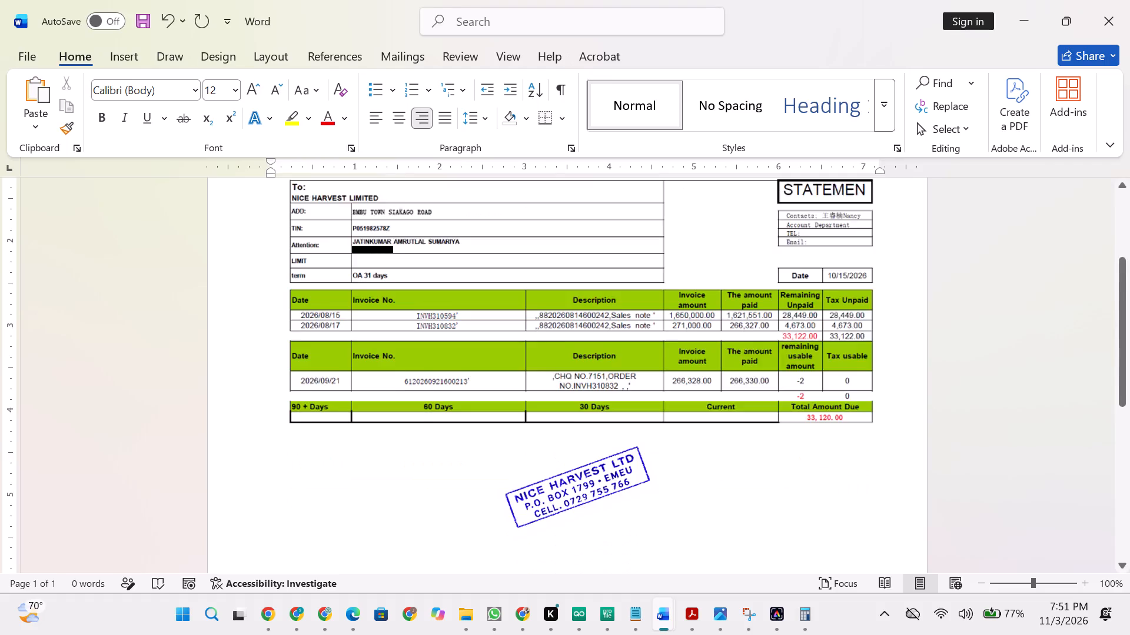
scroll(707, 418, "down", 1)
scroll(707, 418, "up", 2)
key("ctrl+p")
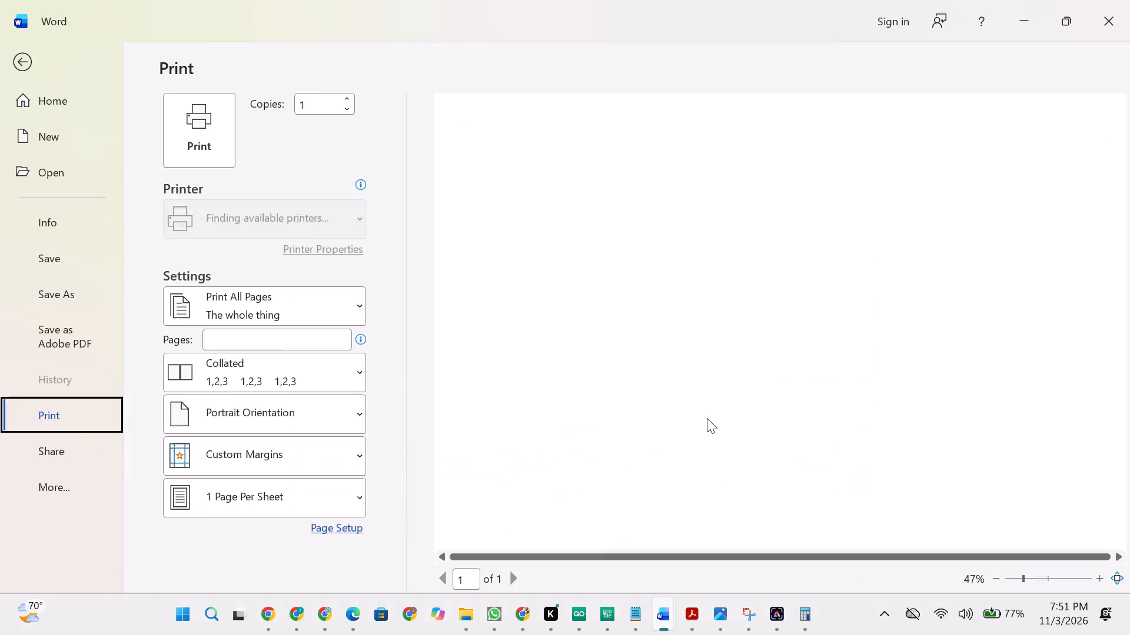
left_click(312, 250)
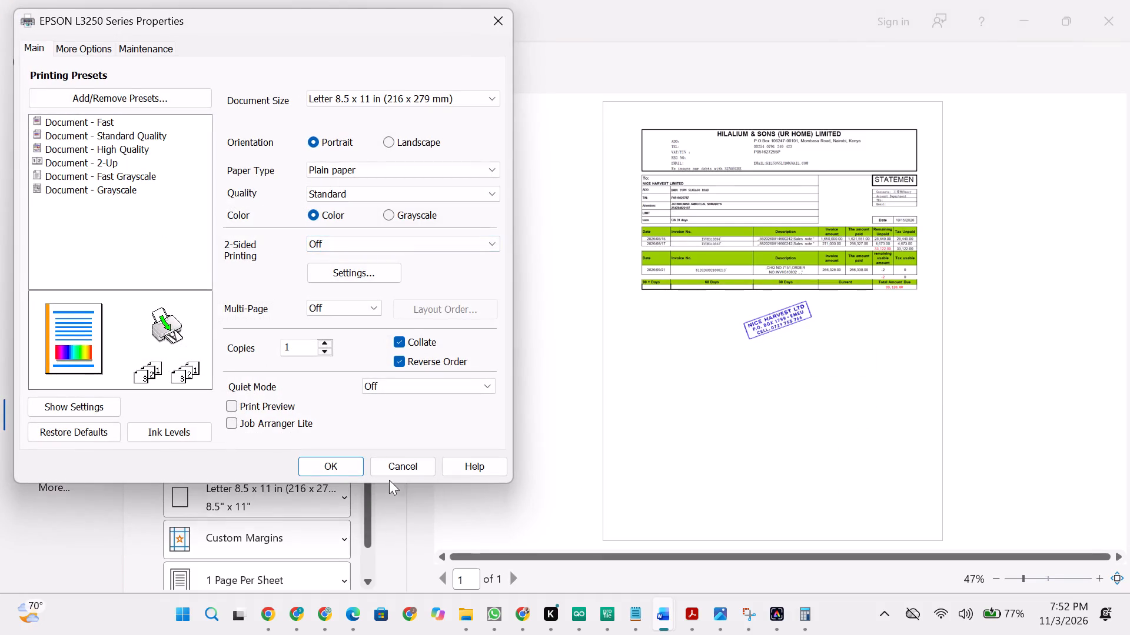
left_click(338, 469)
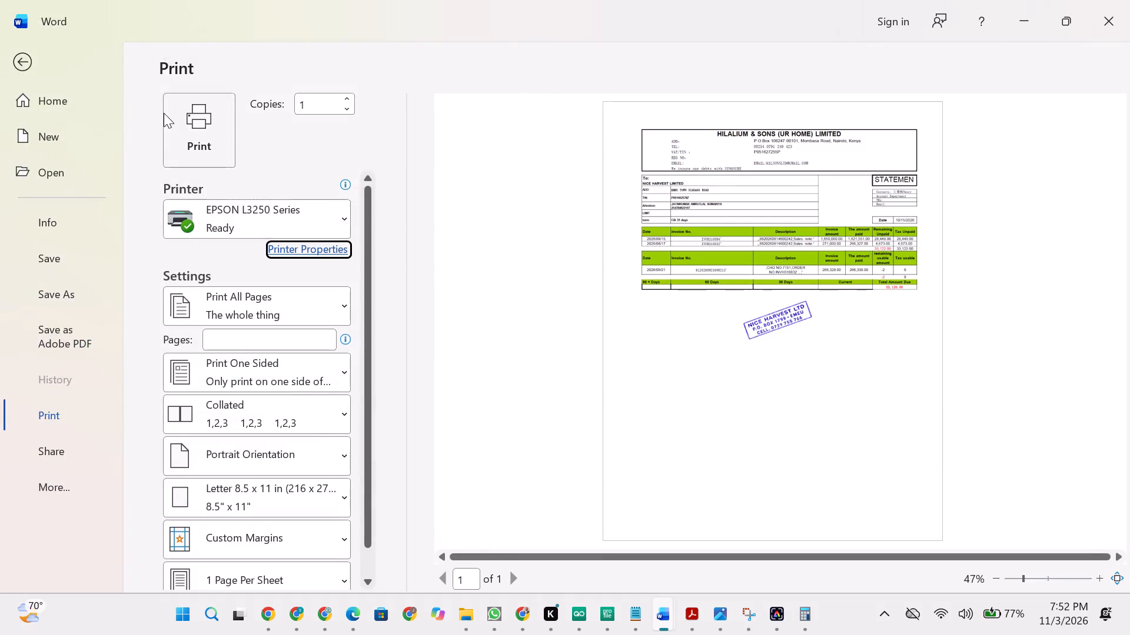
left_click(167, 115)
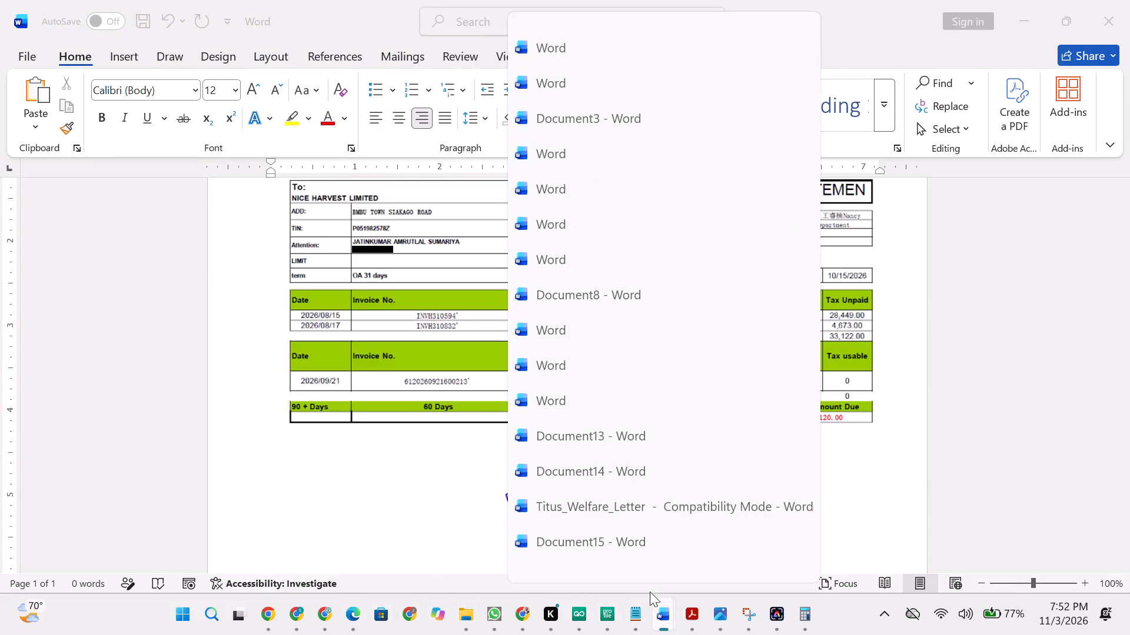
Close the stamped Nyonjoro Hardware & Supplies and Nice Harvest Limited statements without saving them.
left_click(562, 85)
scroll(610, 225, "down", 3)
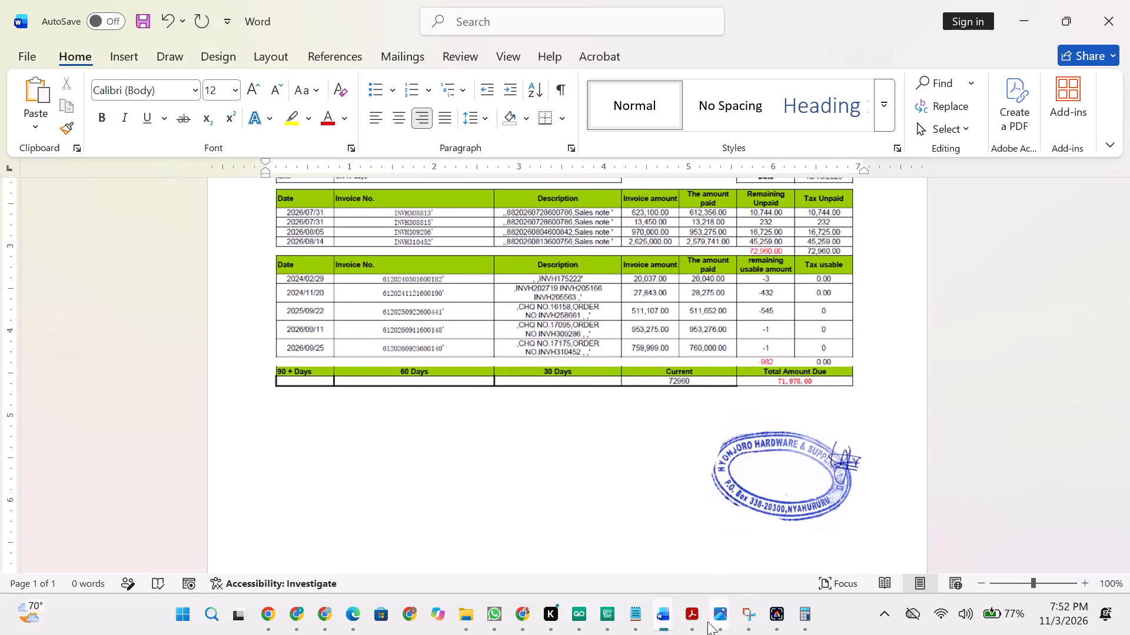
left_click(1099, 17)
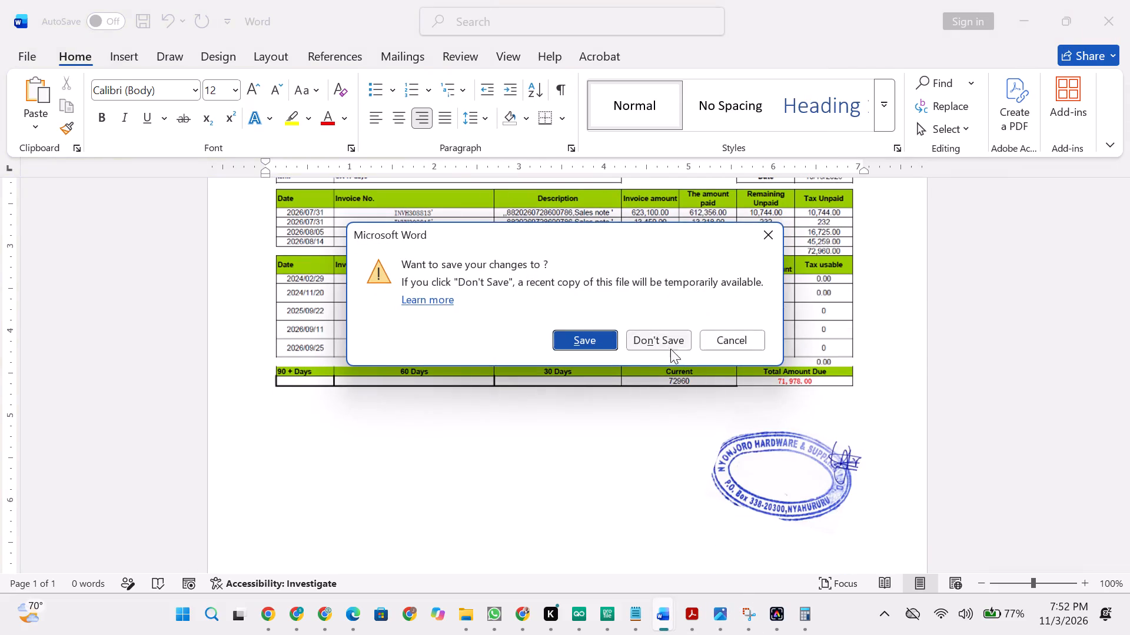
left_click(673, 341)
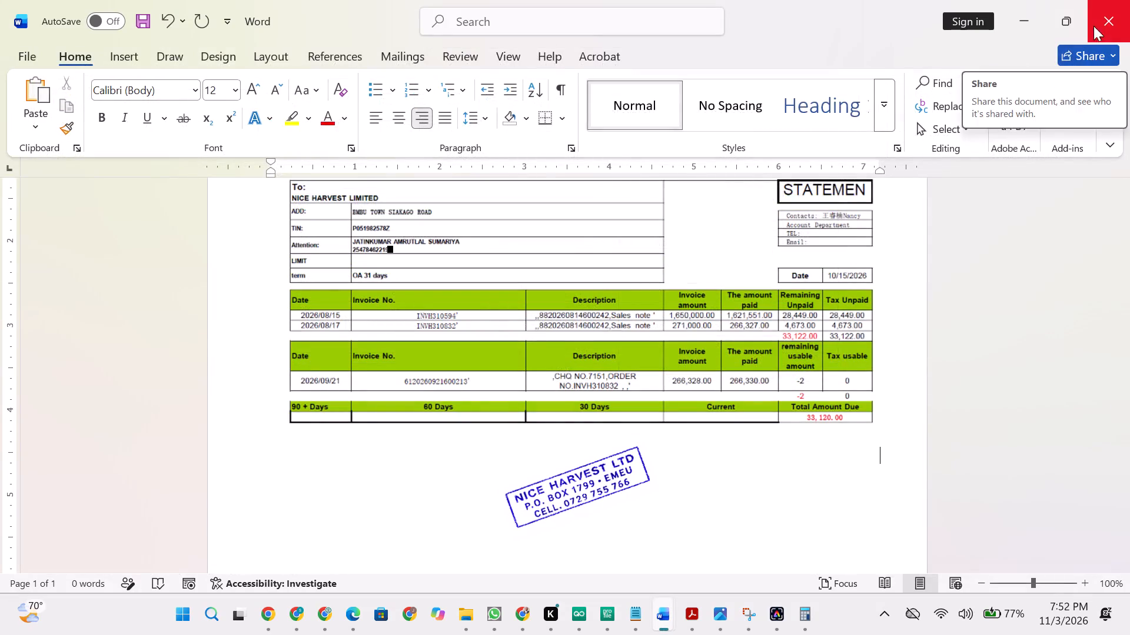
left_click(1096, 15)
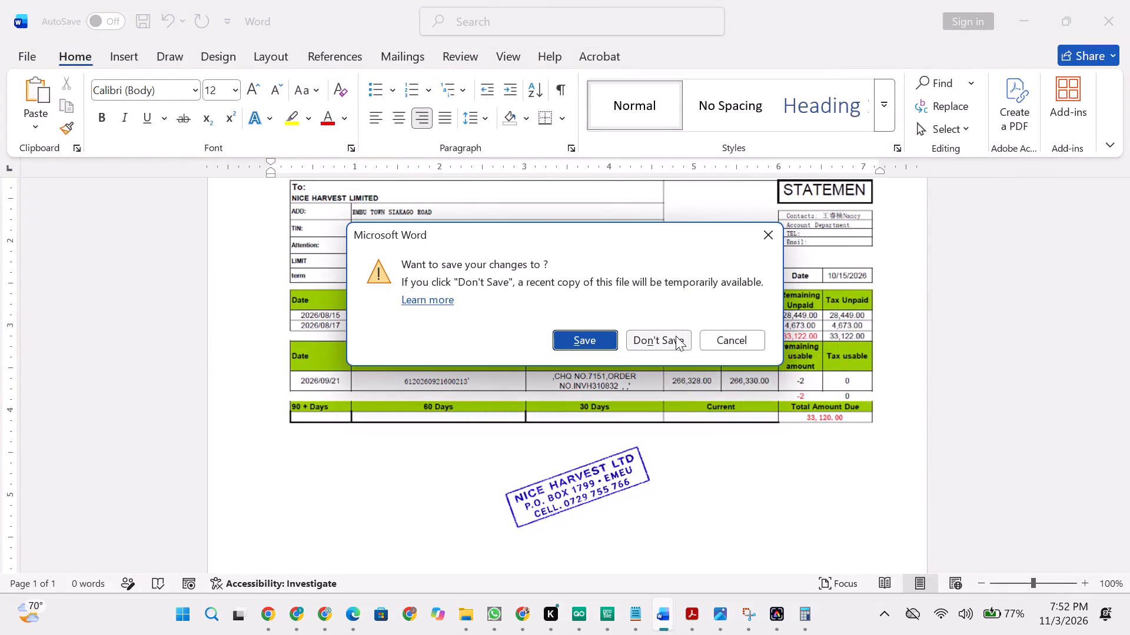
left_click(676, 336)
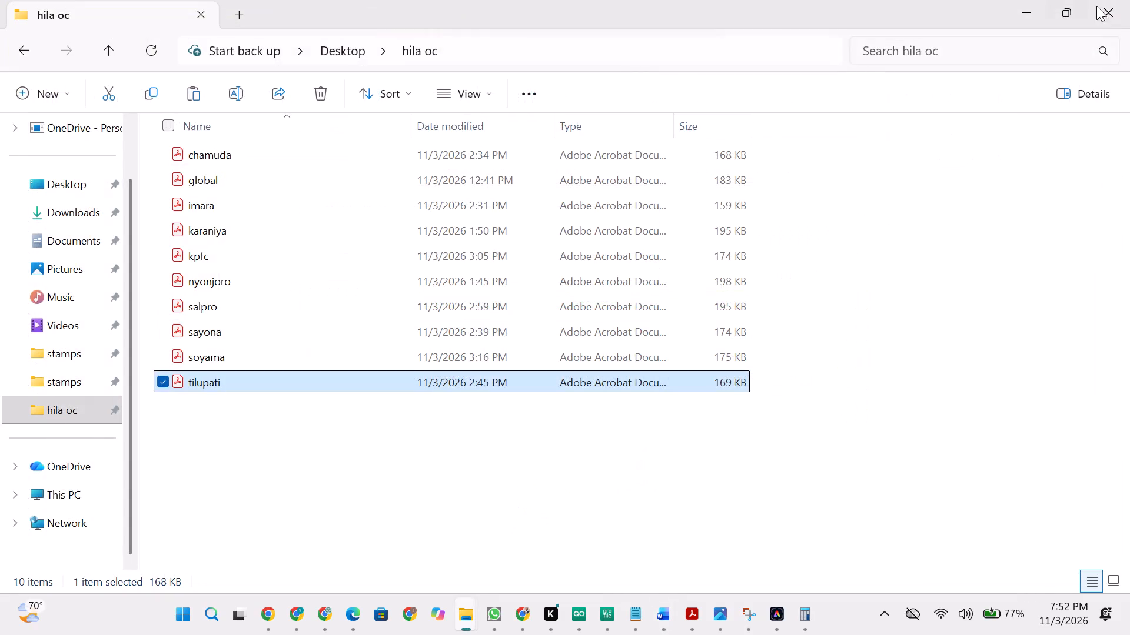
Close the two hymn sheet documents, Document16 and Document17, in Word without saving them.
left_click(659, 616)
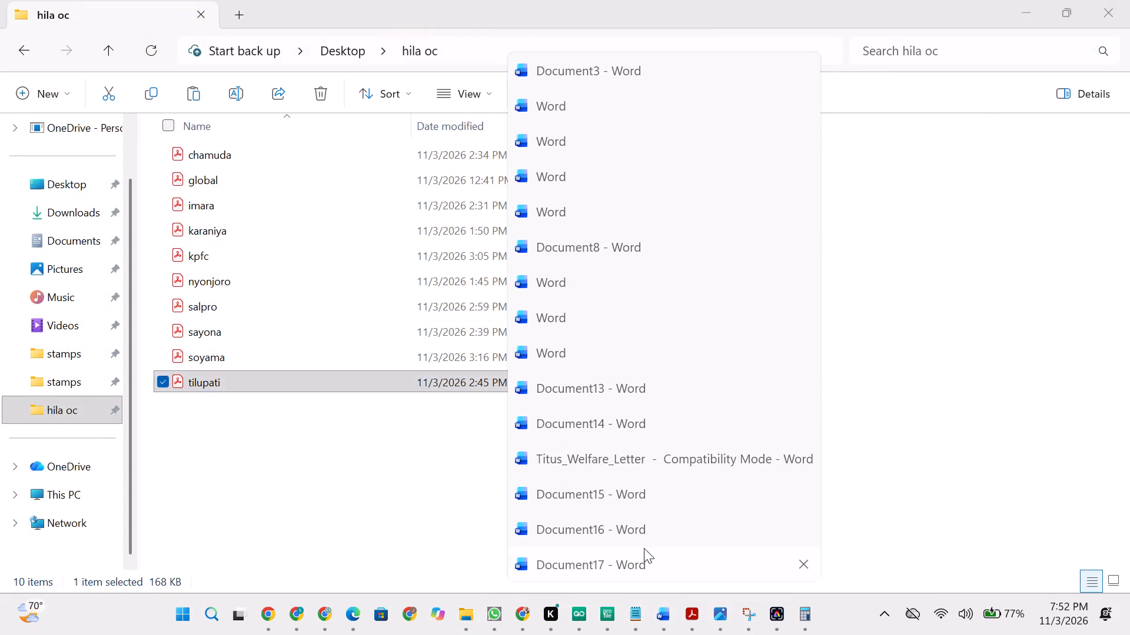
left_click(642, 542)
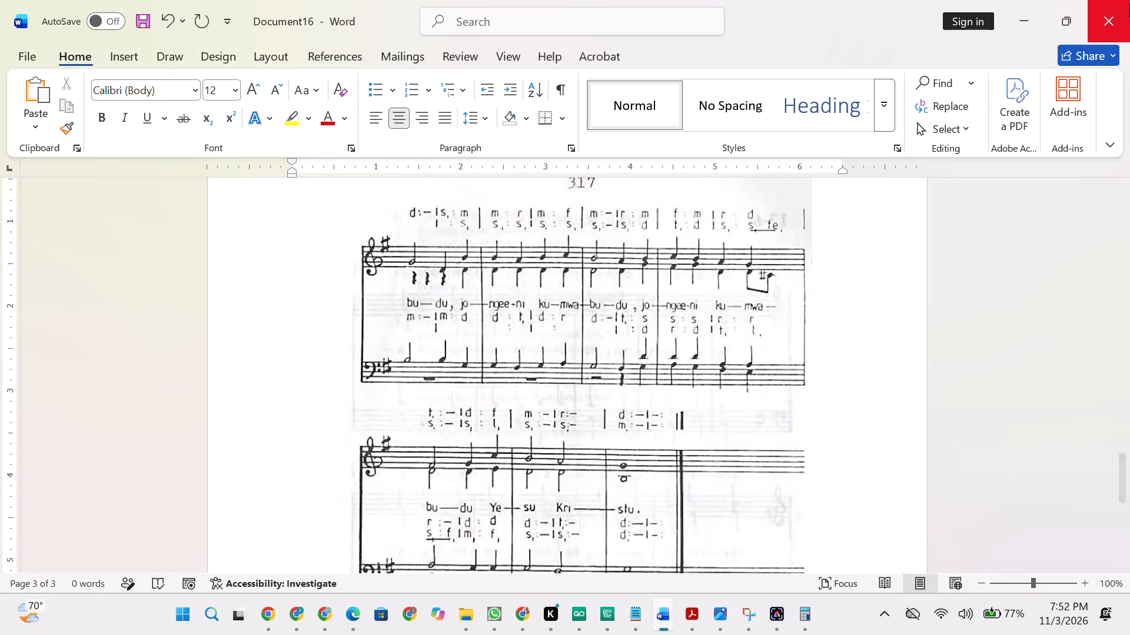
left_click(1129, 0)
left_click(676, 339)
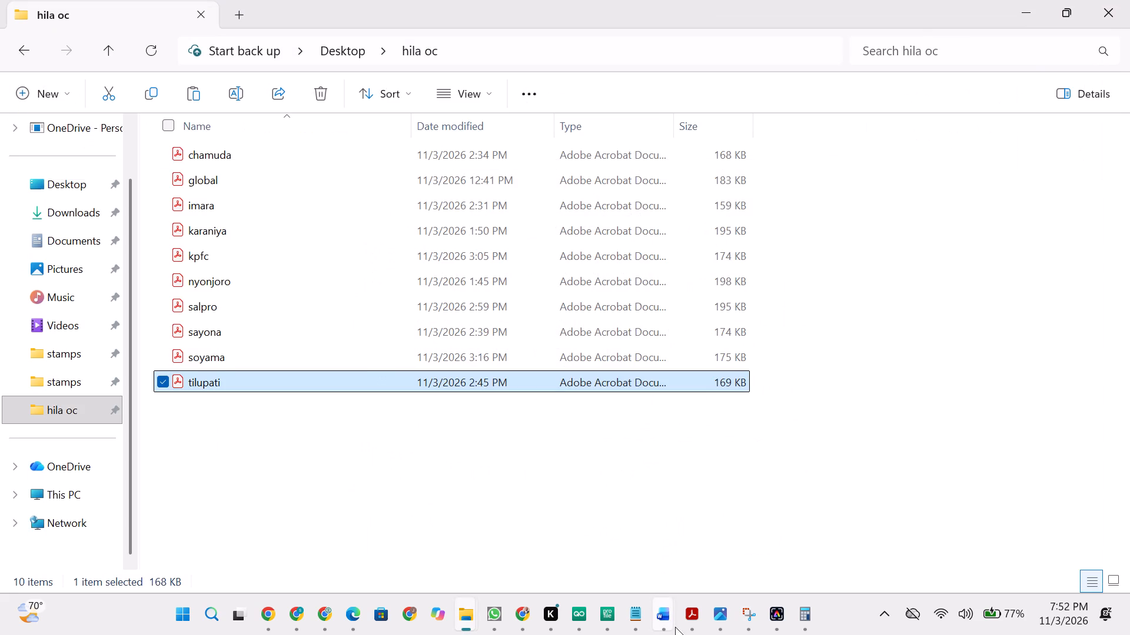
left_click(656, 567)
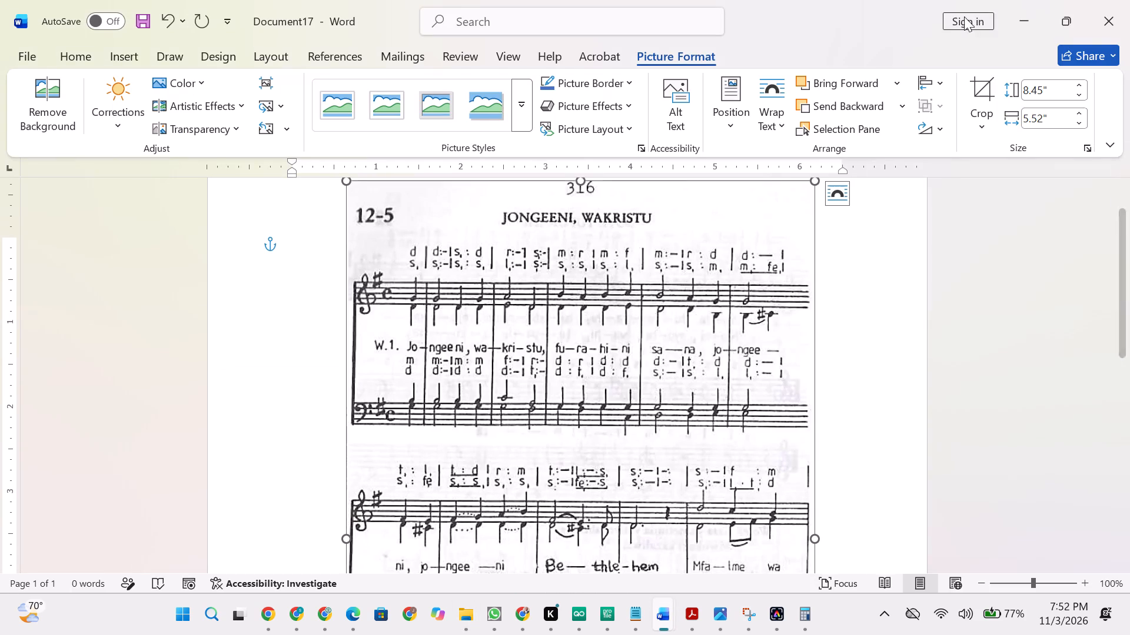
left_click(1107, 34)
left_click(672, 340)
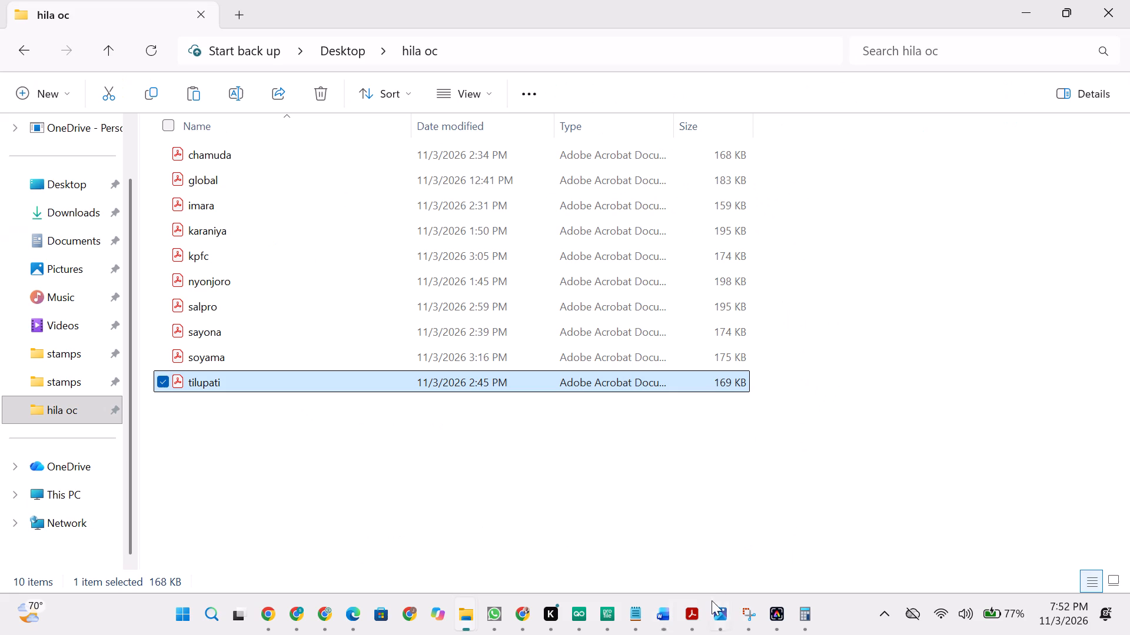
Close the Titus_Welfare_Letter document in Word without saving changes.
left_click(673, 537)
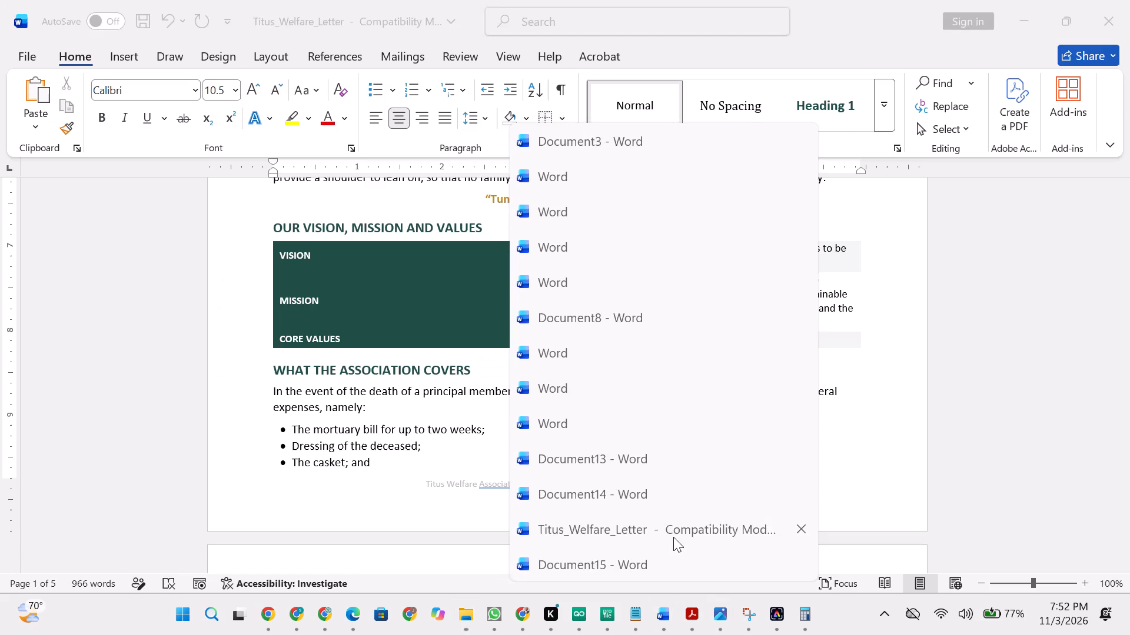
scroll(920, 344, "up", 5)
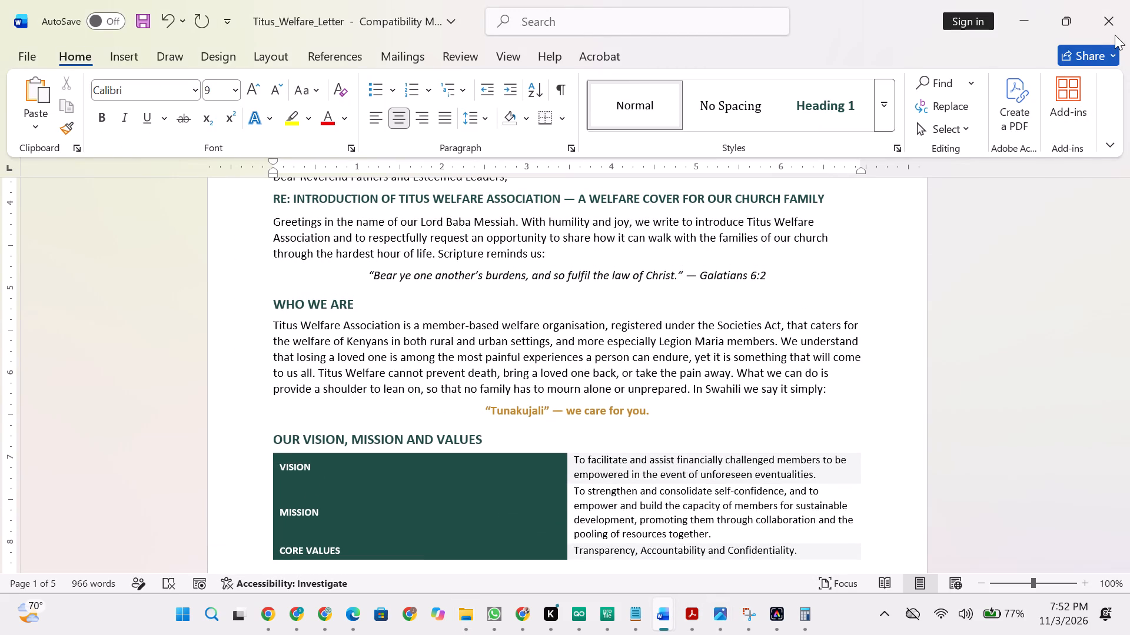
left_click(1113, 32)
left_click(670, 332)
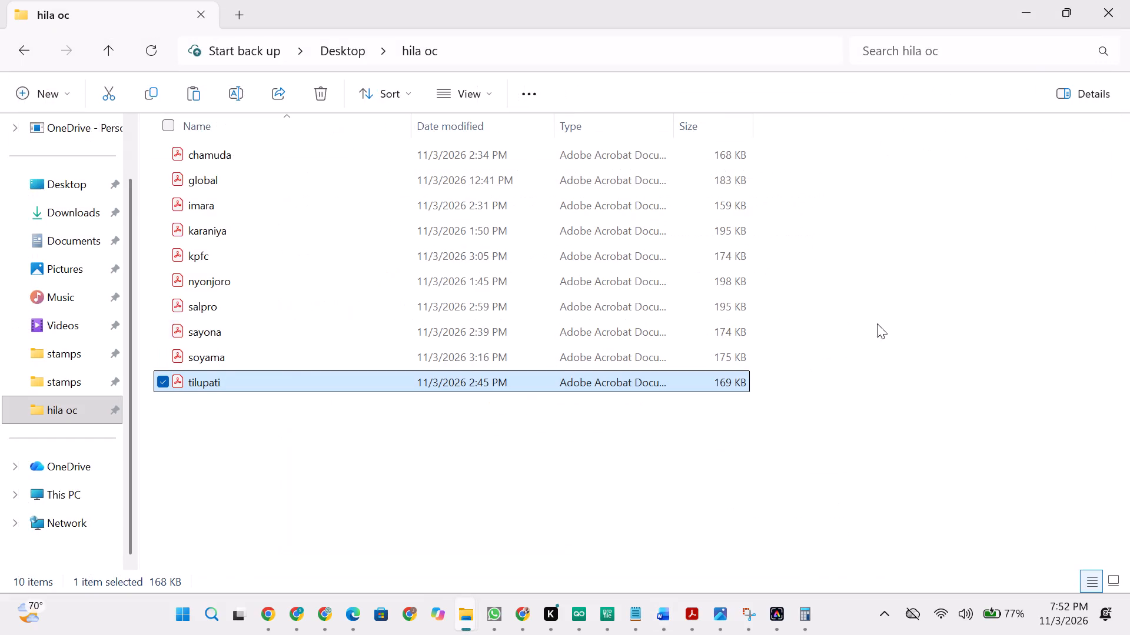
Close the stamped Imara Enterprises statement in Word without saving it.
left_click(669, 614)
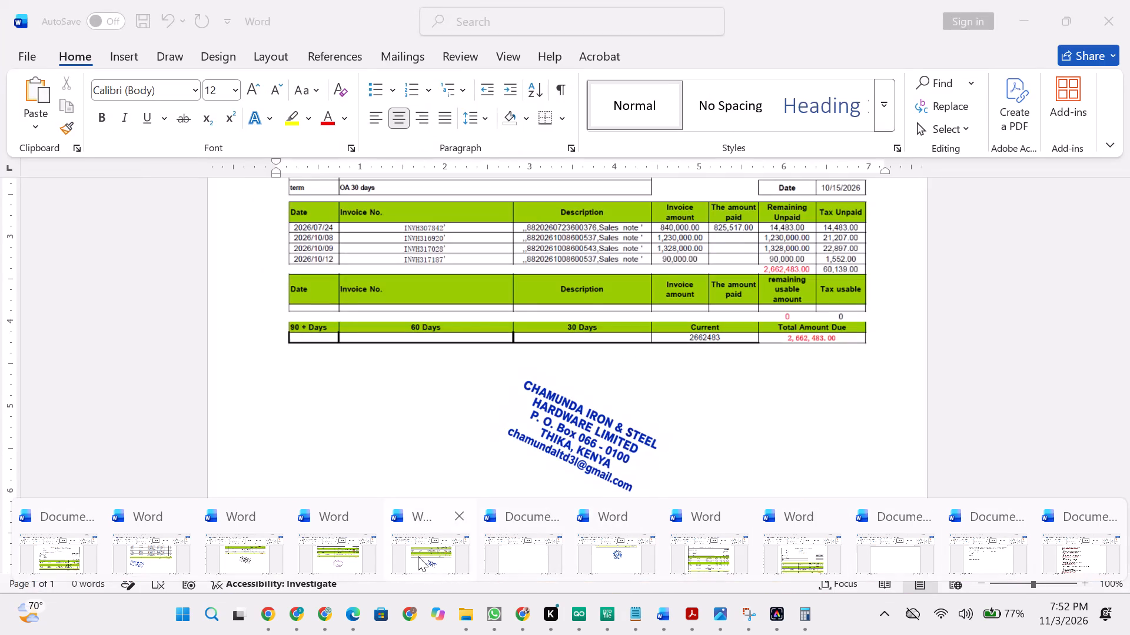
left_click(357, 557)
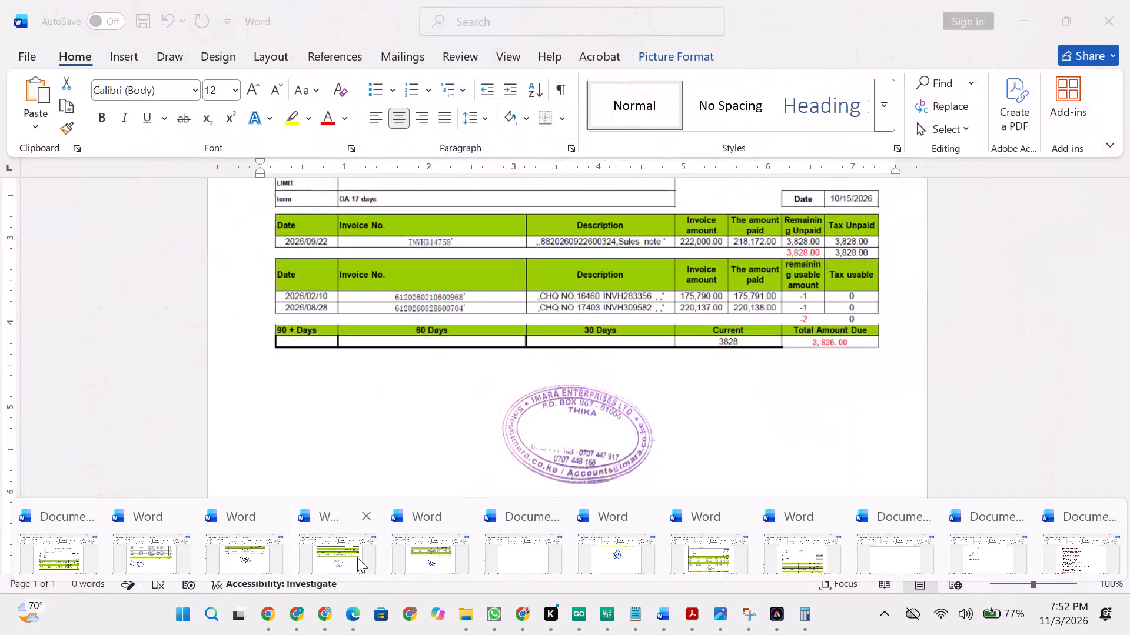
left_click(1112, 11)
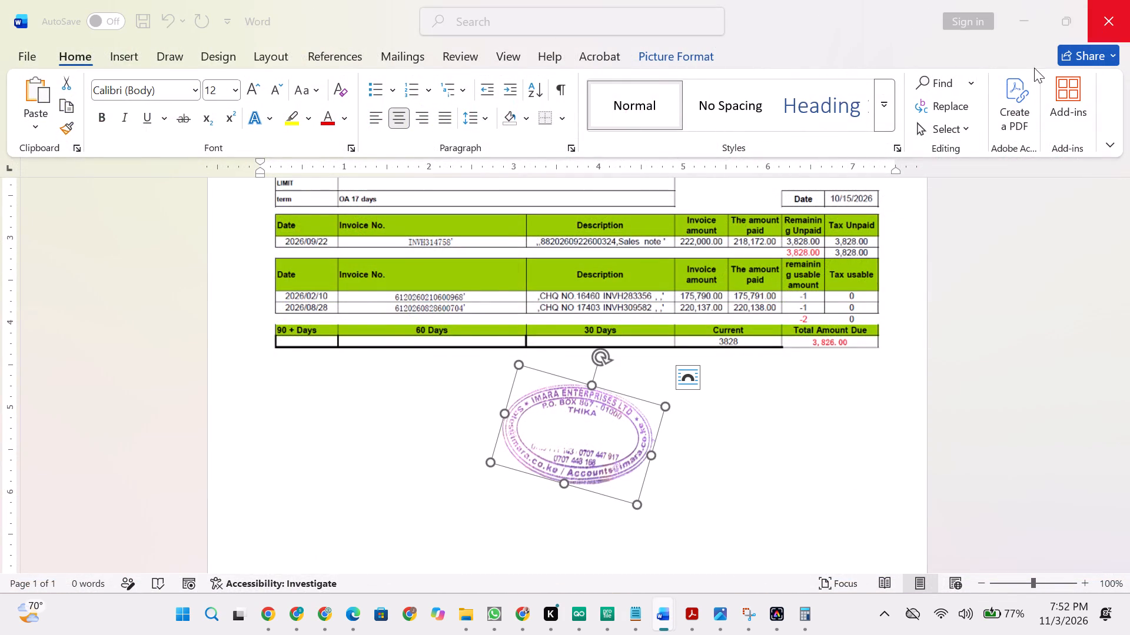
left_click(655, 340)
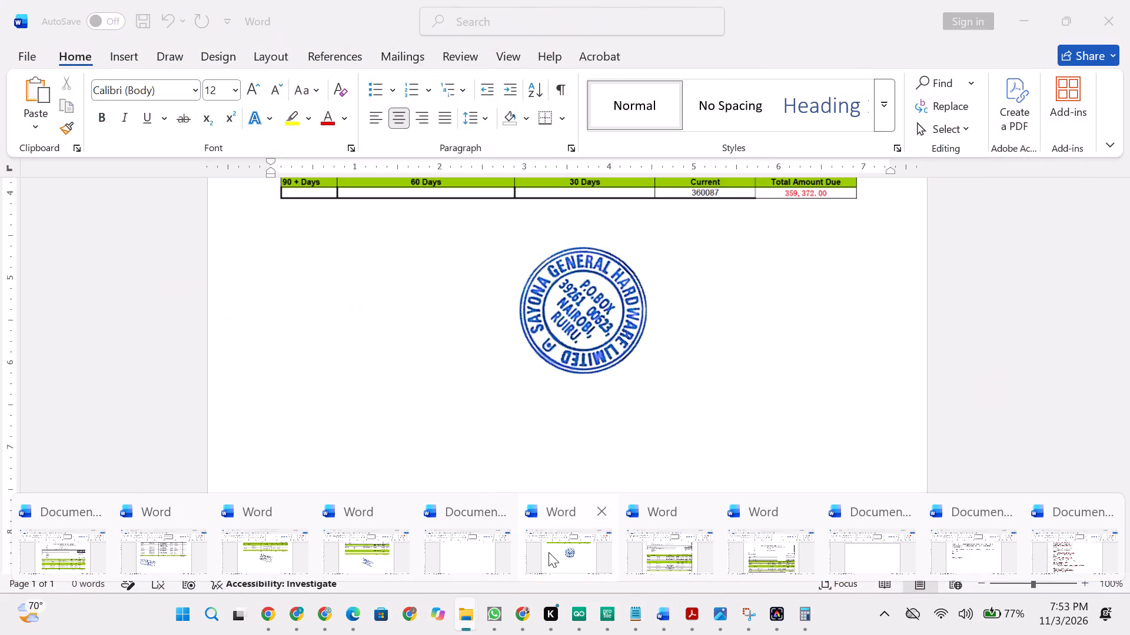
Close the stamped Sayona General Hardware and Karaniya Trading statements in Word without saving them.
left_click(600, 518)
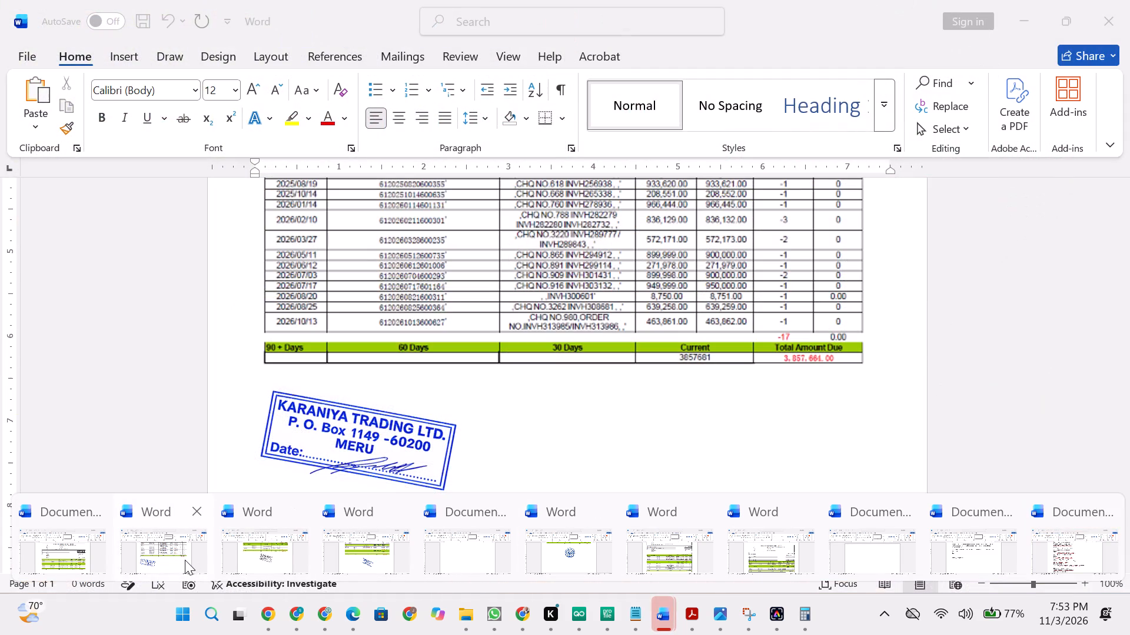
key("Left")
key("Left")
key("Left")
key("Left")
key("Left")
key("Left")
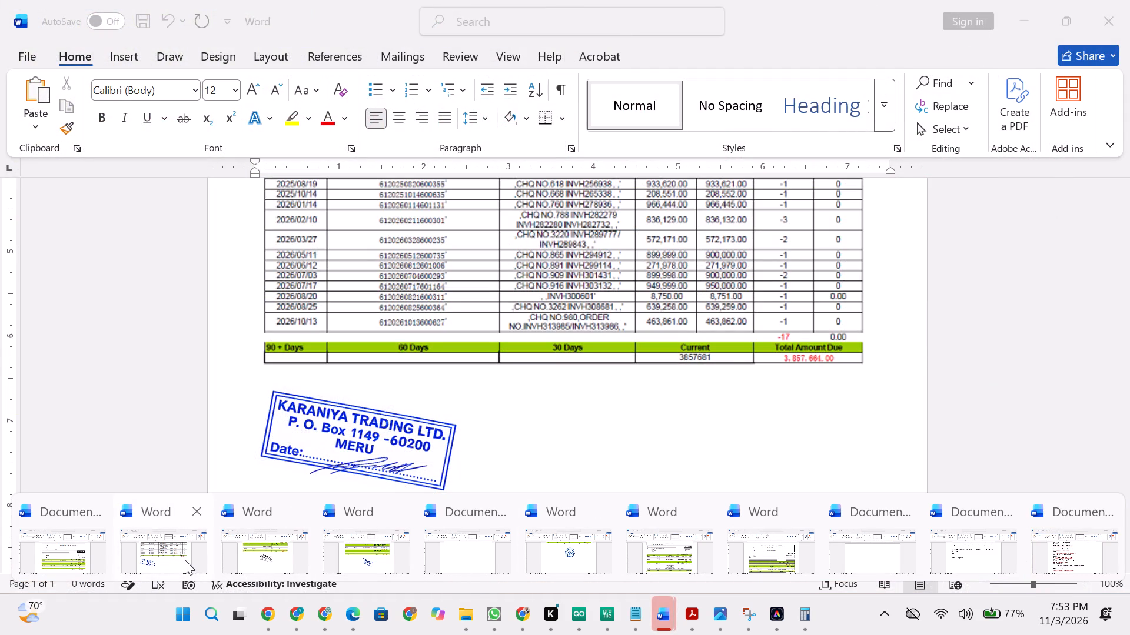
left_click(185, 560)
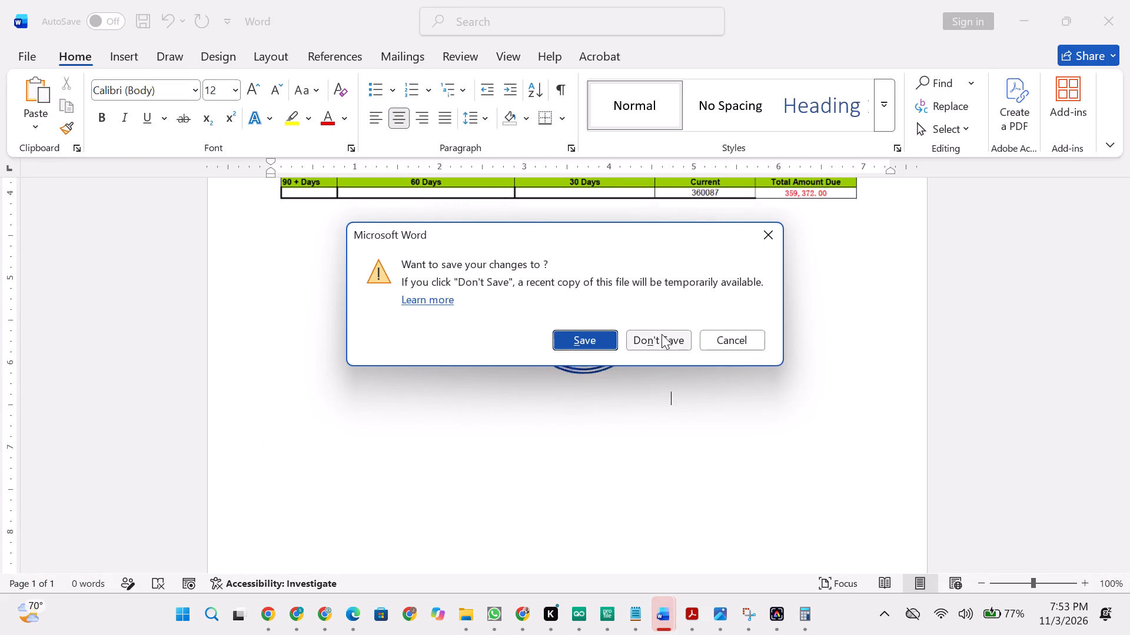
left_click(663, 337)
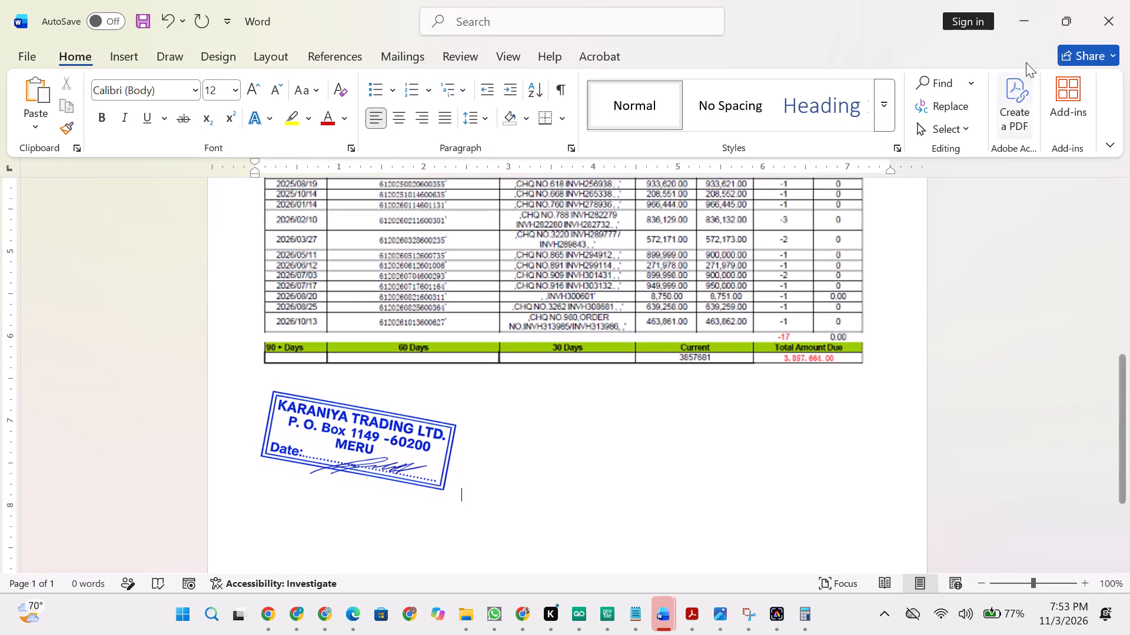
left_click(1129, 8)
left_click(639, 339)
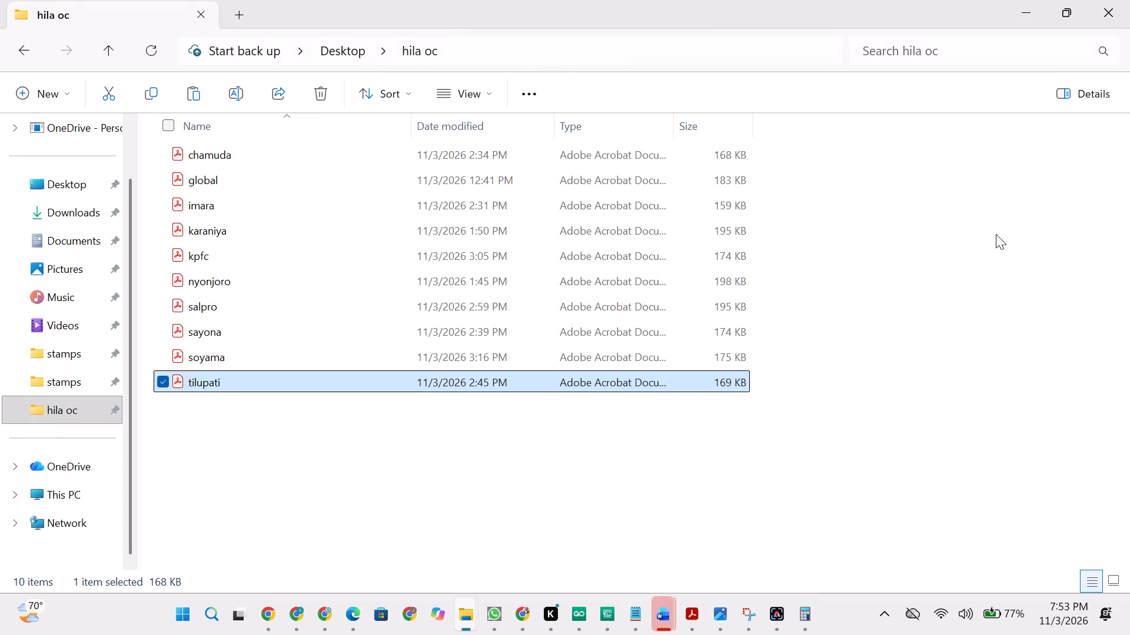
Close the stamped Salpro K. Ltd statement in Word without saving it.
left_click(673, 601)
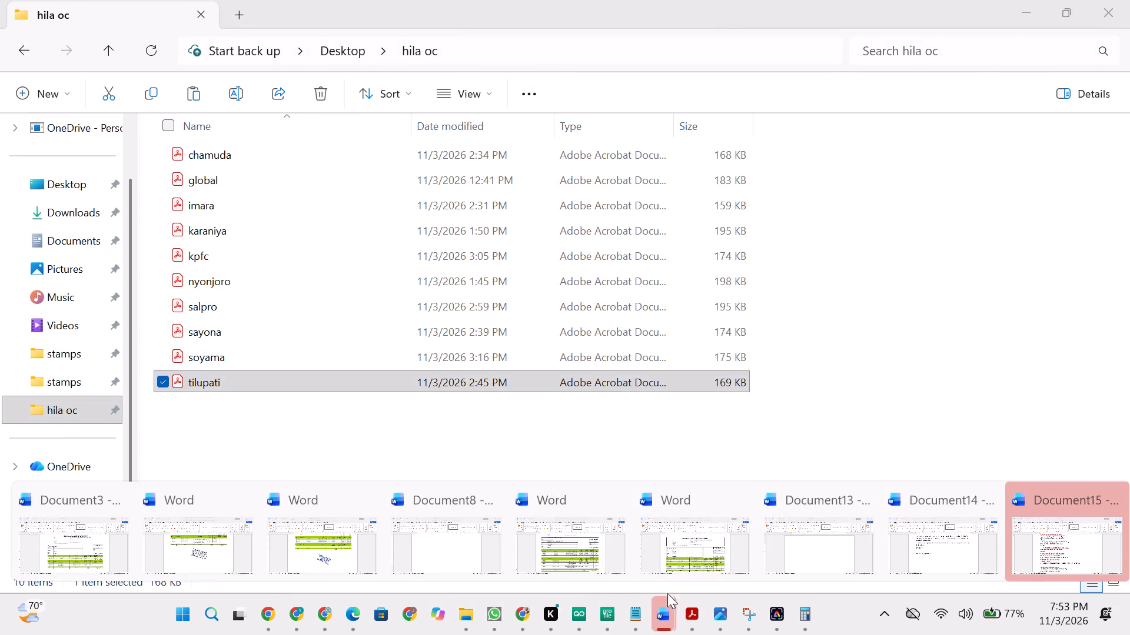
left_click(678, 547)
scroll(835, 351, "down", 6)
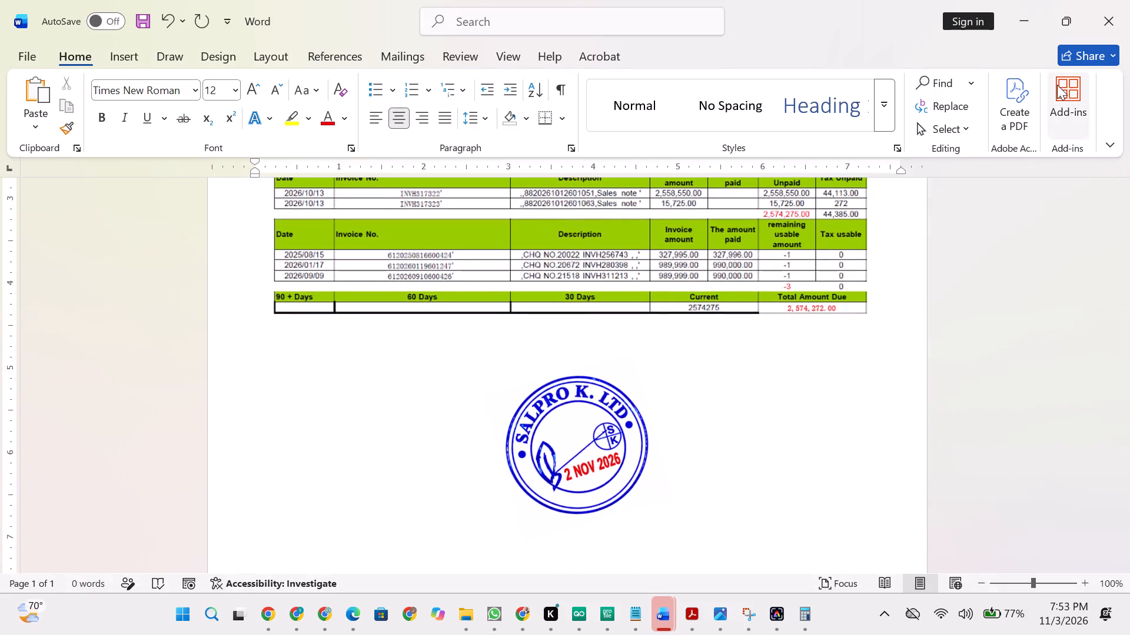
left_click(1115, 11)
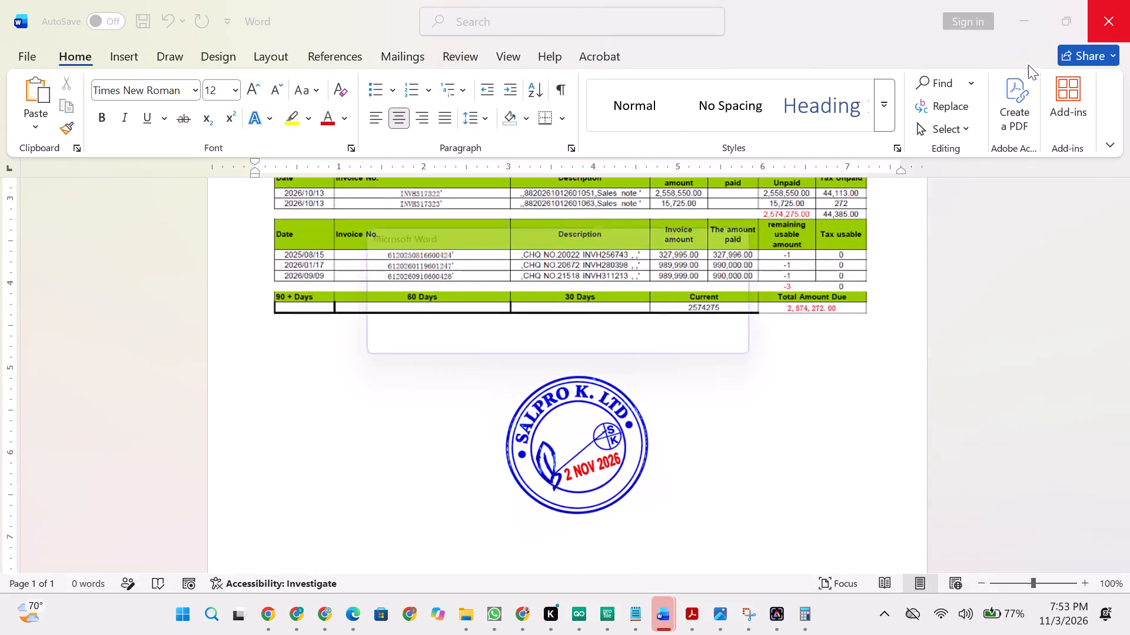
left_click(657, 343)
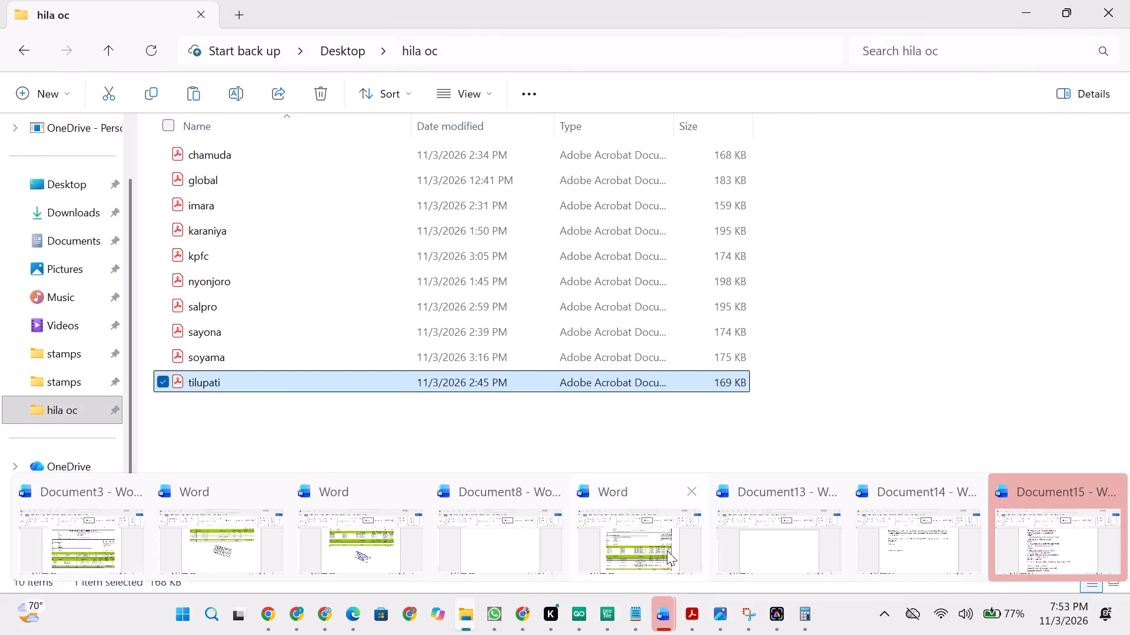
Close the stamped Tirupati Investments and Chamunda Iron & Steel Hardware statements in Word without saving them.
left_click(667, 550)
scroll(685, 463, "down", 4)
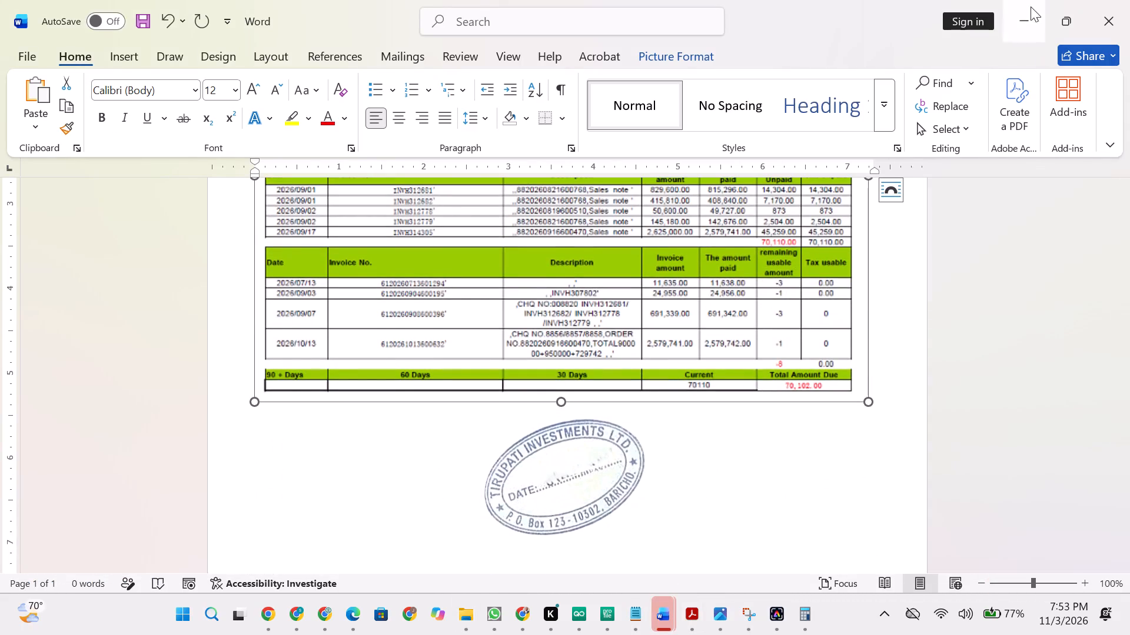
left_click(1094, 10)
left_click(642, 336)
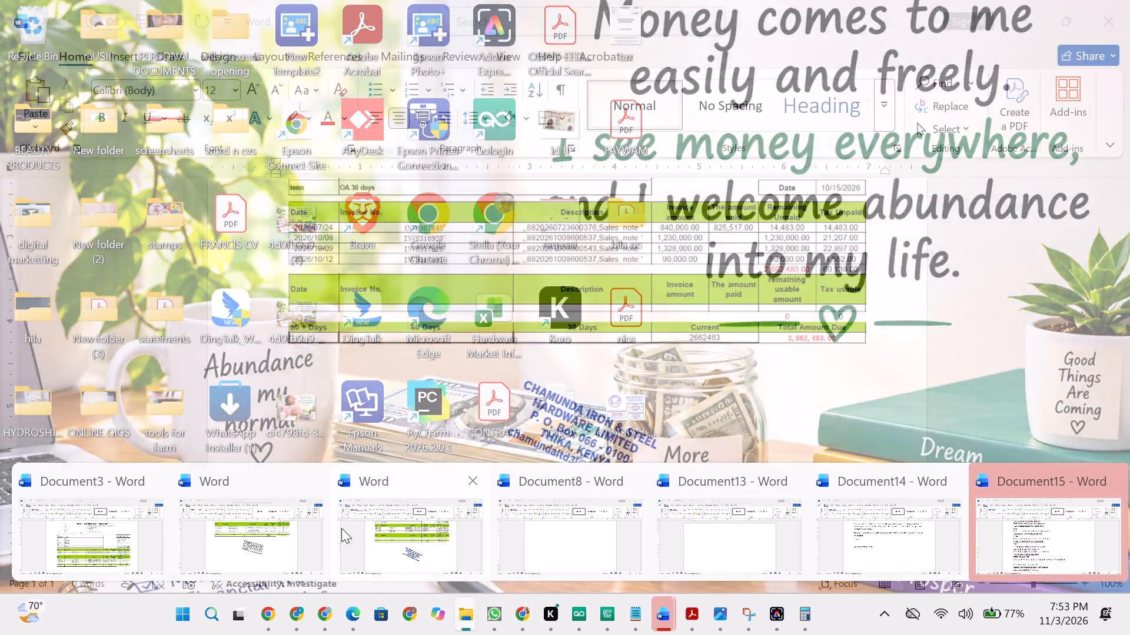
left_click(400, 540)
scroll(898, 42, "up", 1)
left_click(1102, 24)
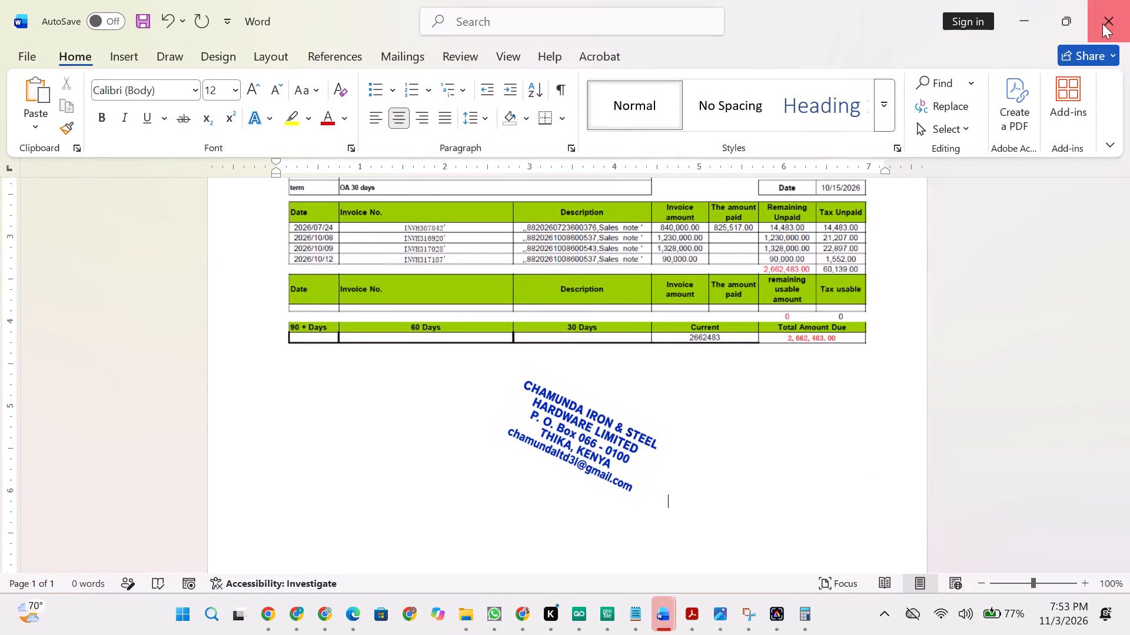
left_click(663, 339)
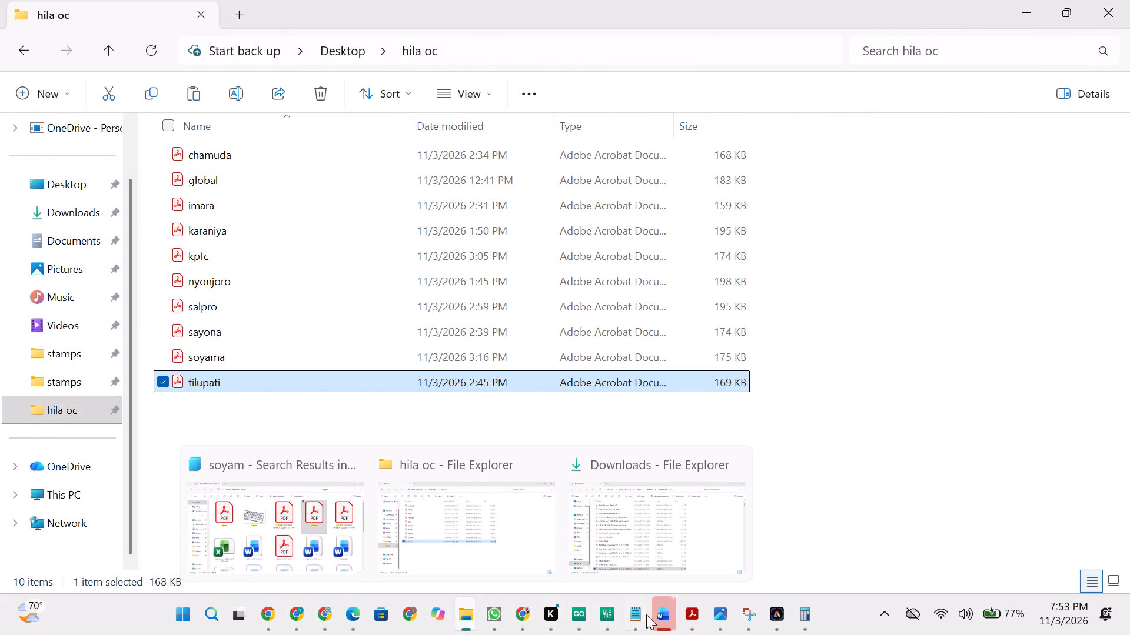
Close the two blank documents, Document13 and Document8, in Word without saving them.
left_click(657, 539)
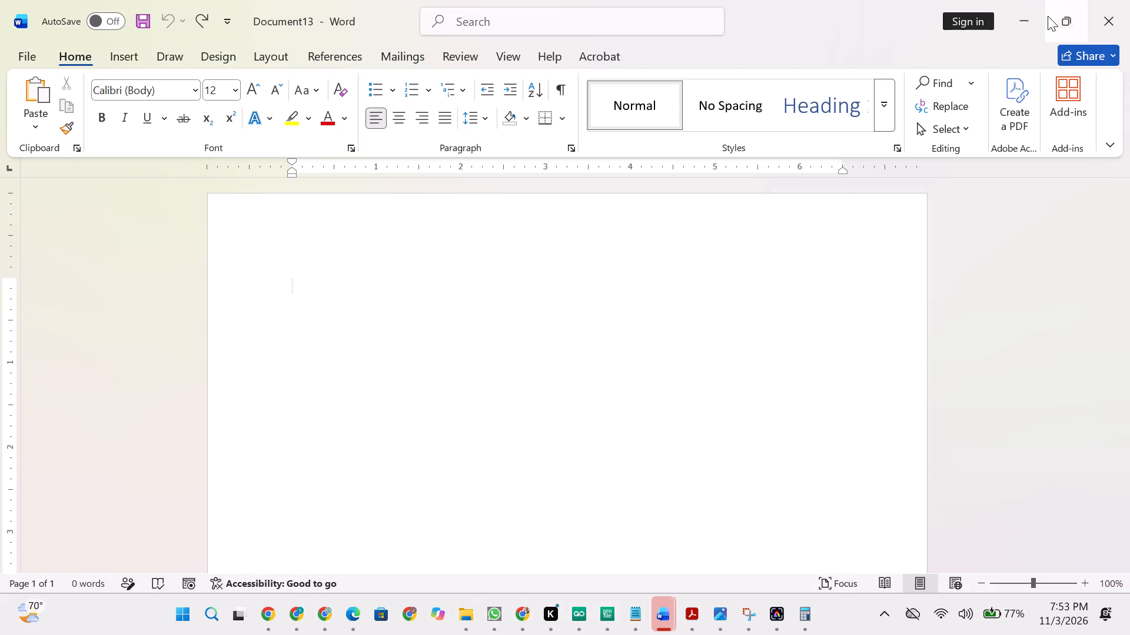
scroll(710, 303, "down", 1)
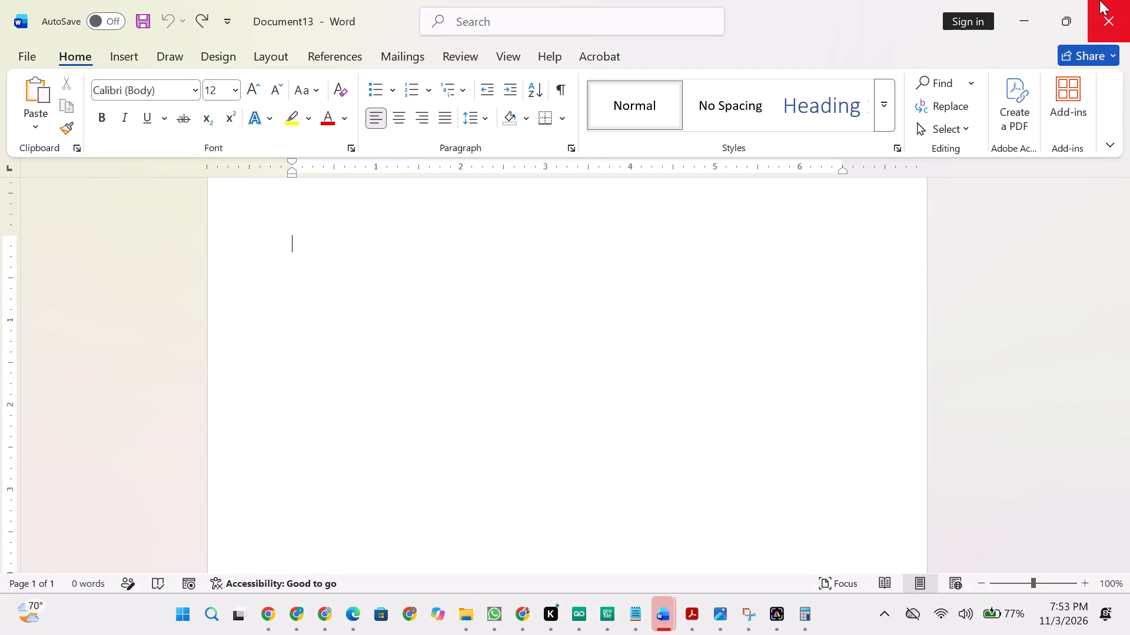
left_click(1125, 14)
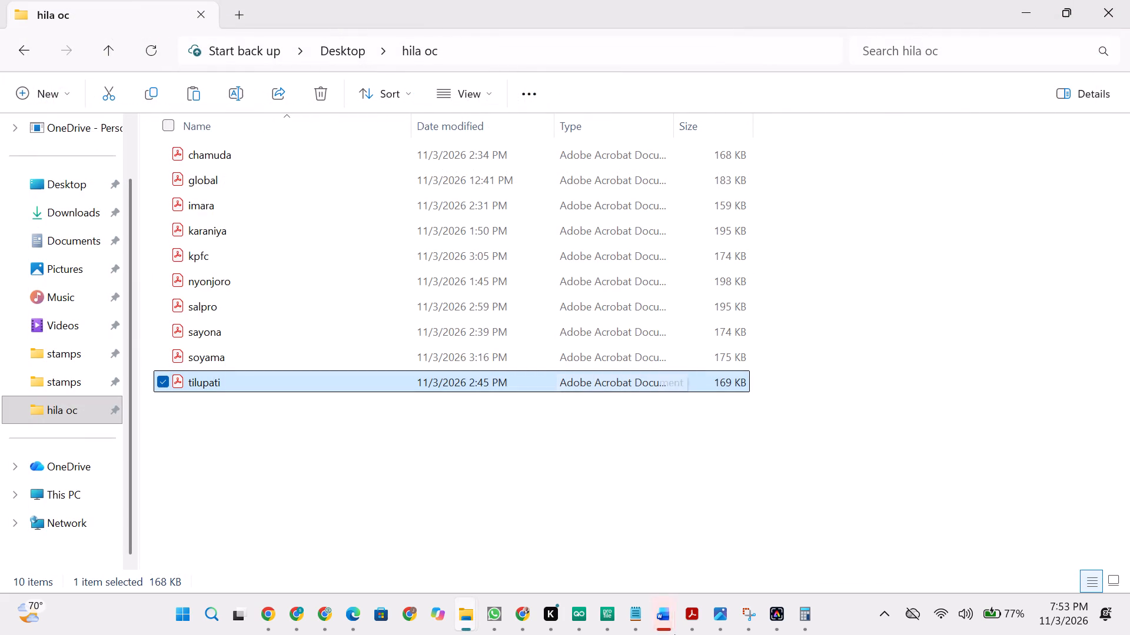
left_click(662, 549)
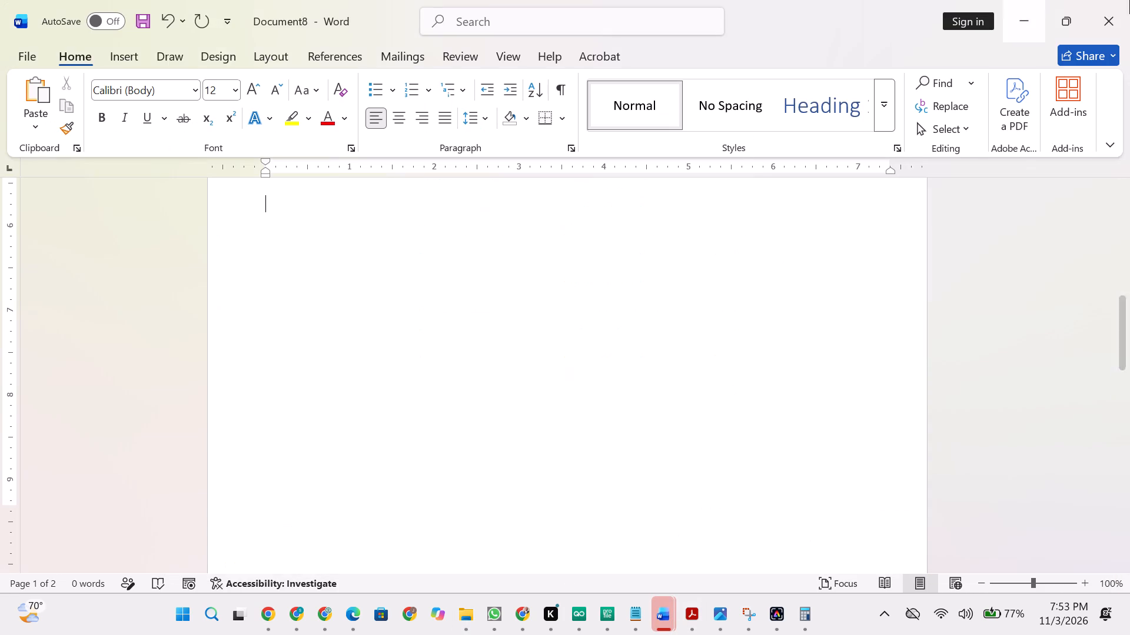
left_click(1092, 12)
left_click(653, 337)
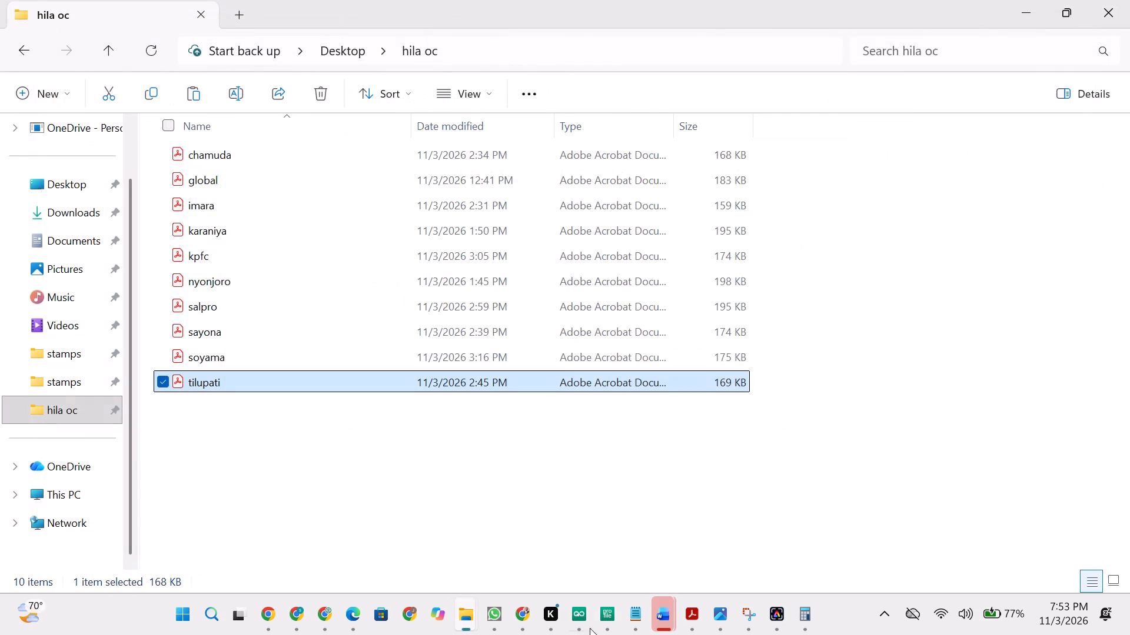
Close Document14, the Titus Welfare Association meeting minutes, in Word without saving it.
left_click(768, 507)
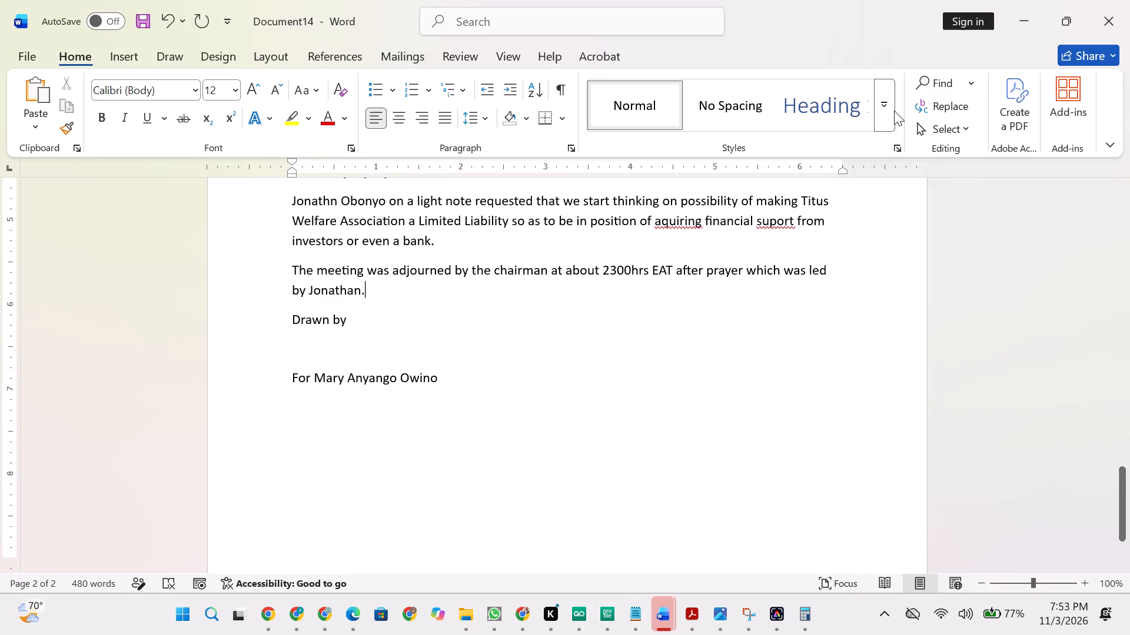
left_click(1129, 4)
left_click(654, 342)
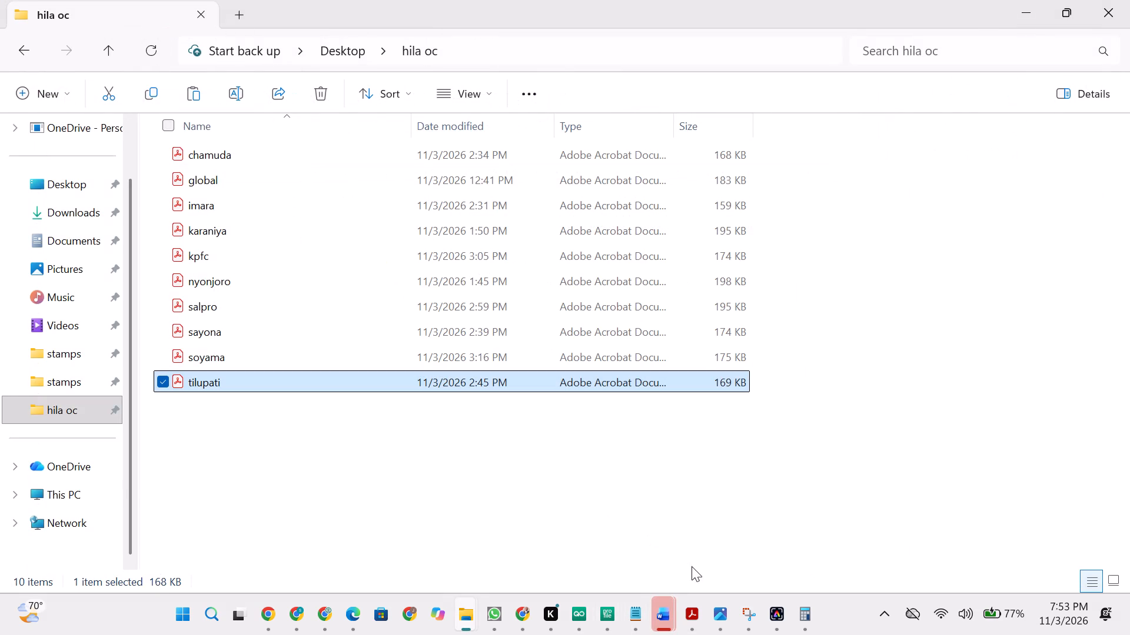
Close the stamped Soyama Hardware statement in Word without saving it.
left_click(657, 607)
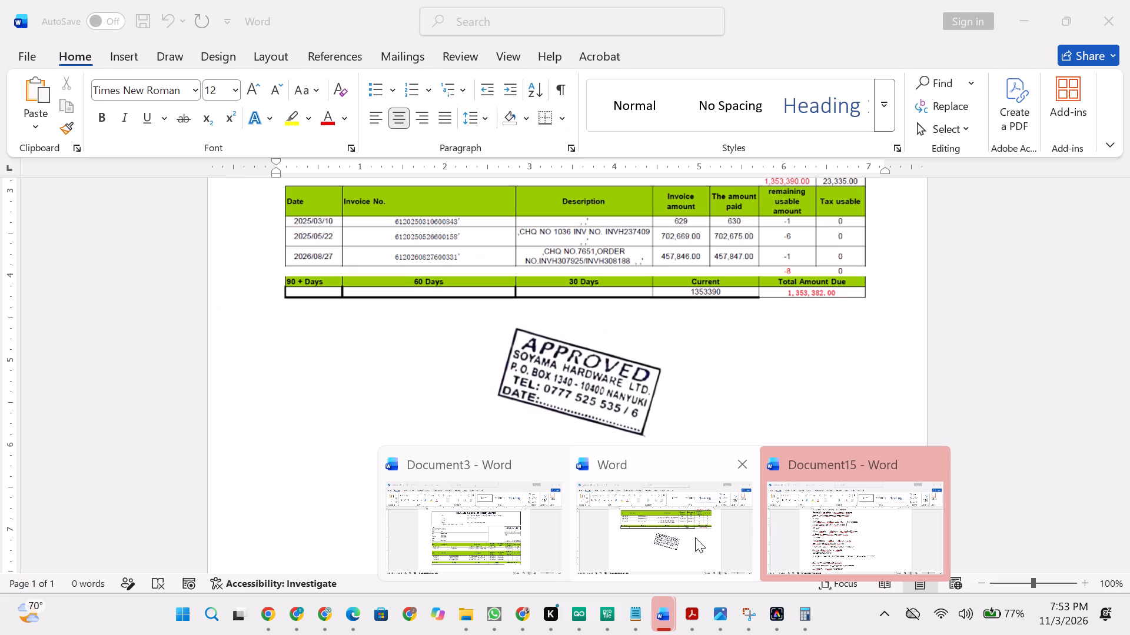
left_click(694, 537)
left_click(1129, 27)
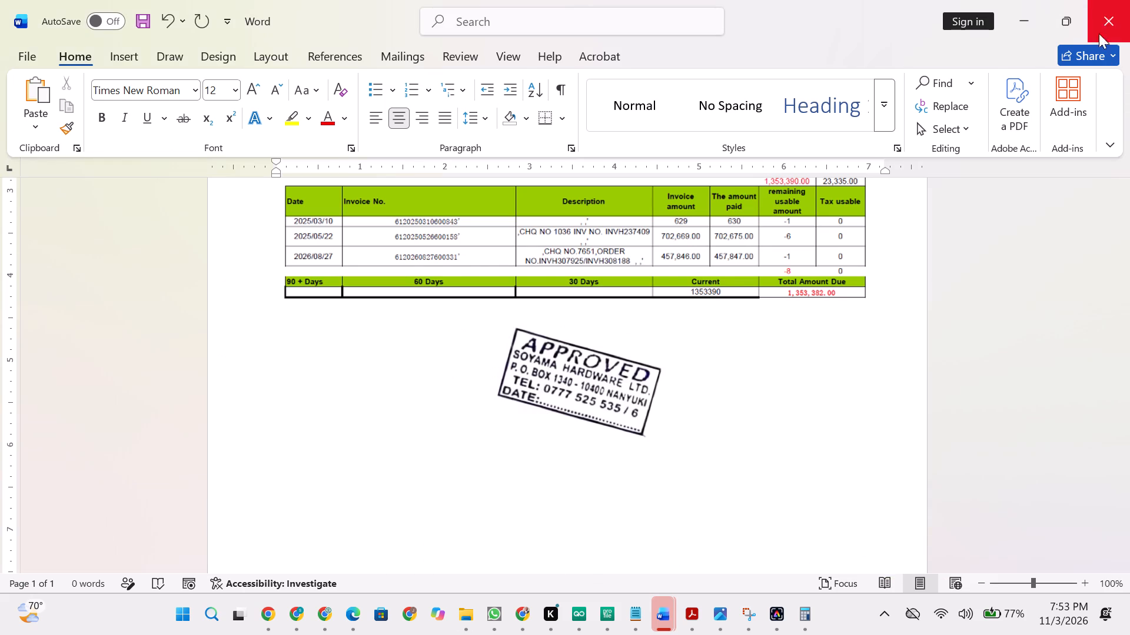
left_click(653, 341)
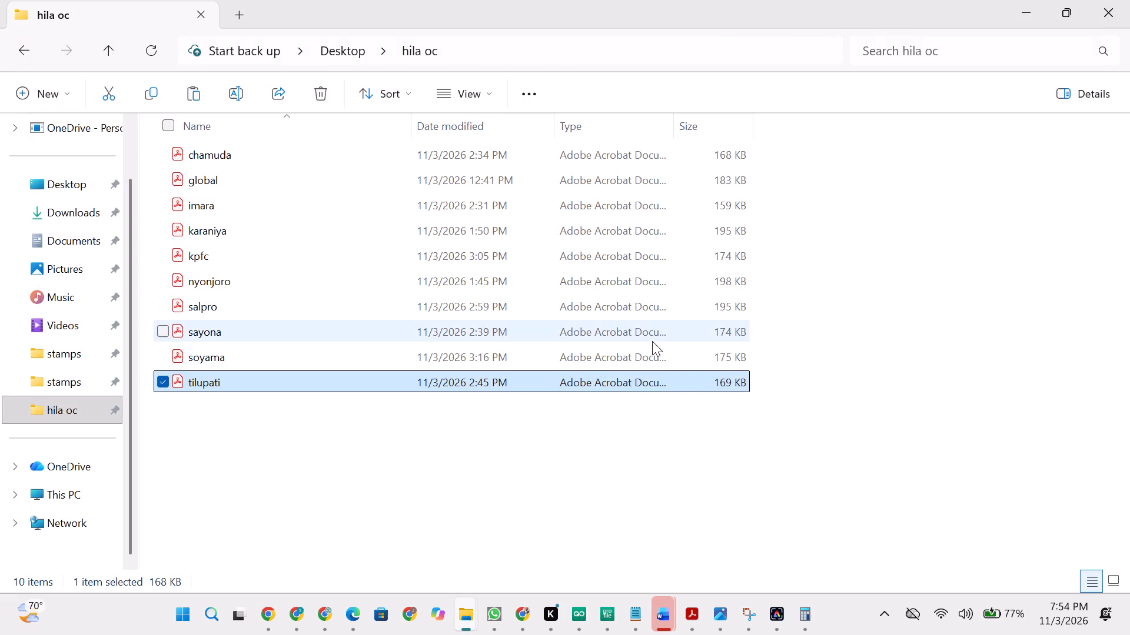
Check through Document3, the Salpro Kenya Limited statement, in Word and close it without saving.
left_click(661, 591)
left_click(669, 613)
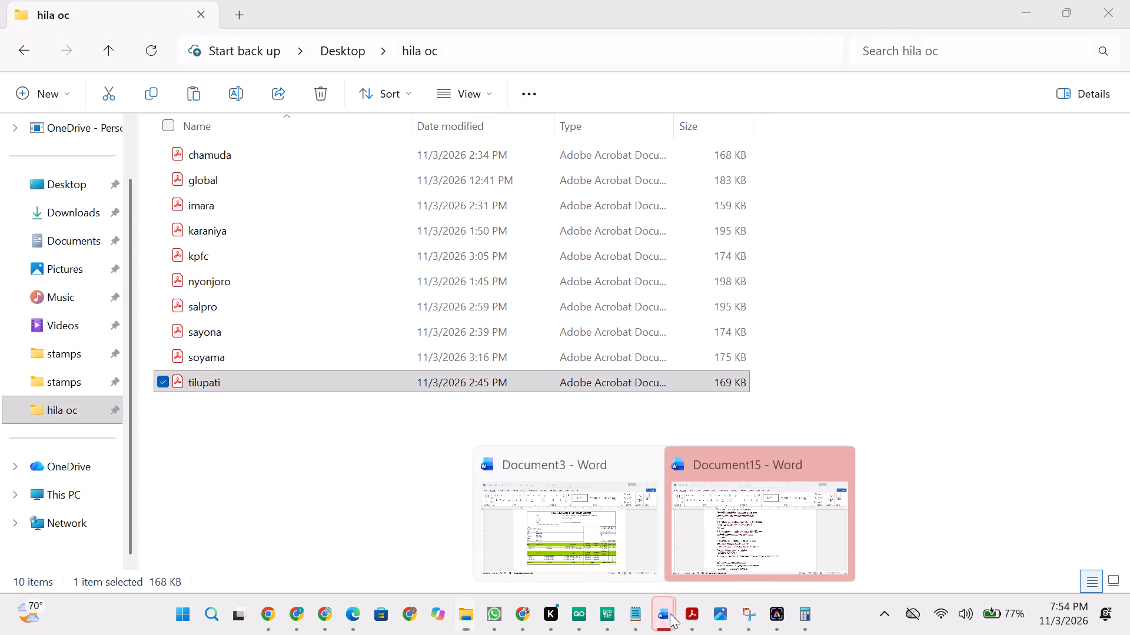
left_click(579, 544)
scroll(679, 420, "down", 6)
scroll(679, 421, "up", 7)
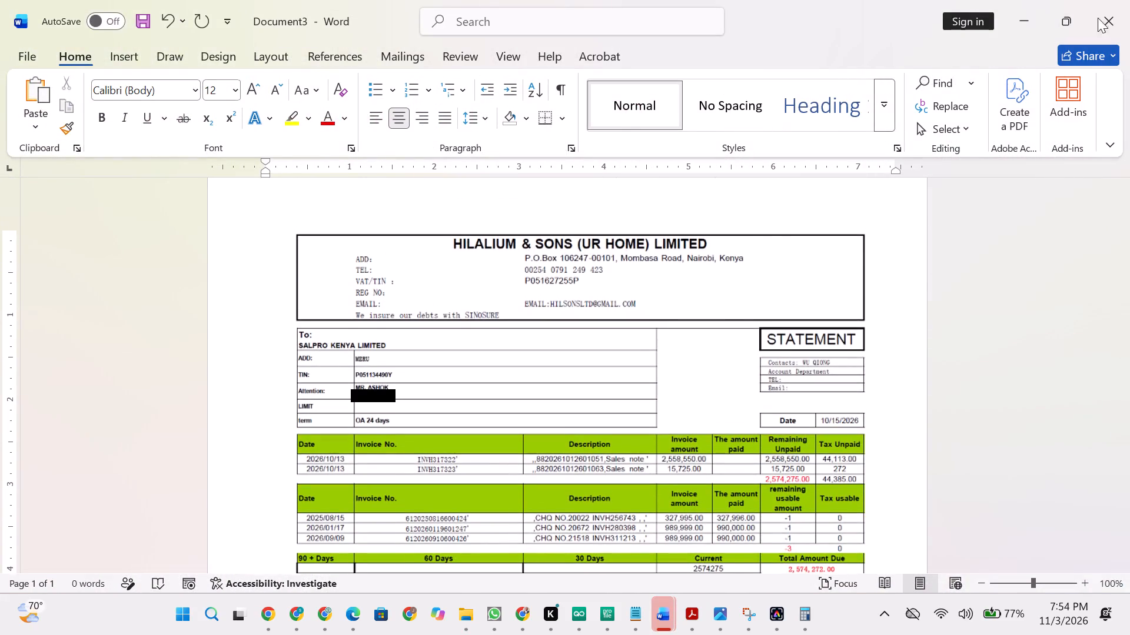
left_click(1104, 18)
left_click(657, 339)
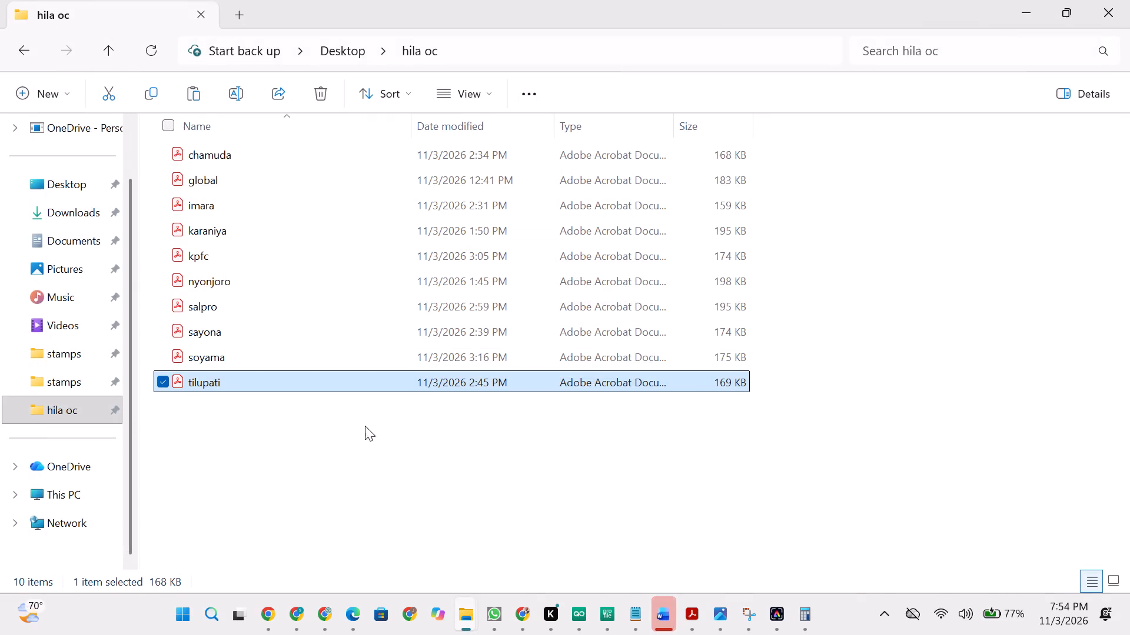
Look over the hymn sheet in Document15 in Word and close it without saving the changes.
left_click(305, 446)
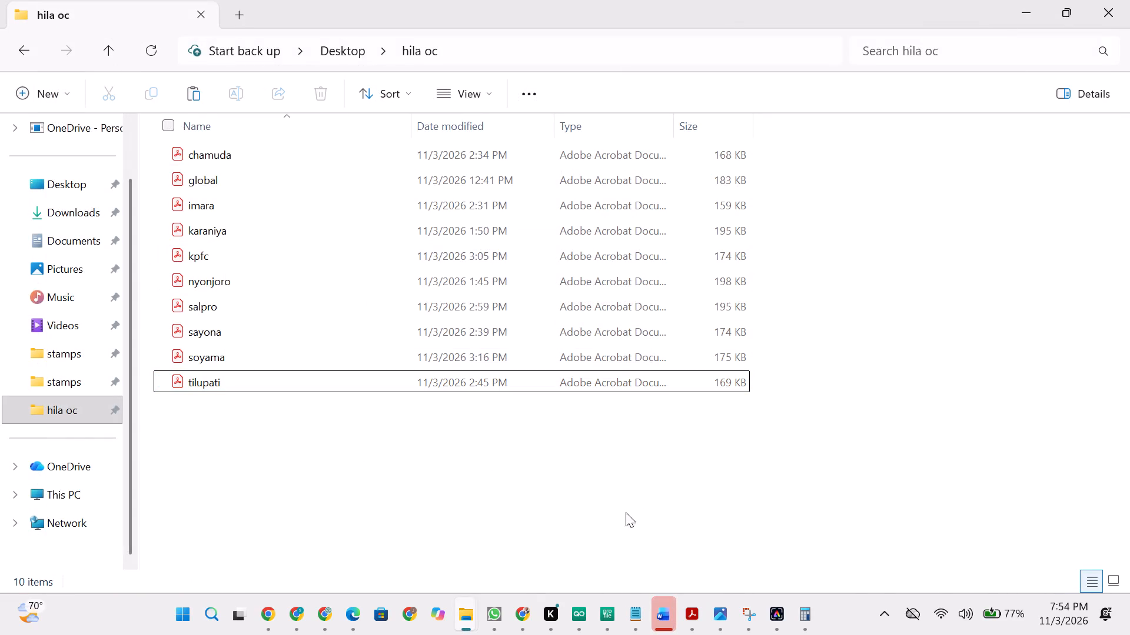
left_click(664, 609)
scroll(579, 489, "down", 3)
scroll(579, 489, "up", 2)
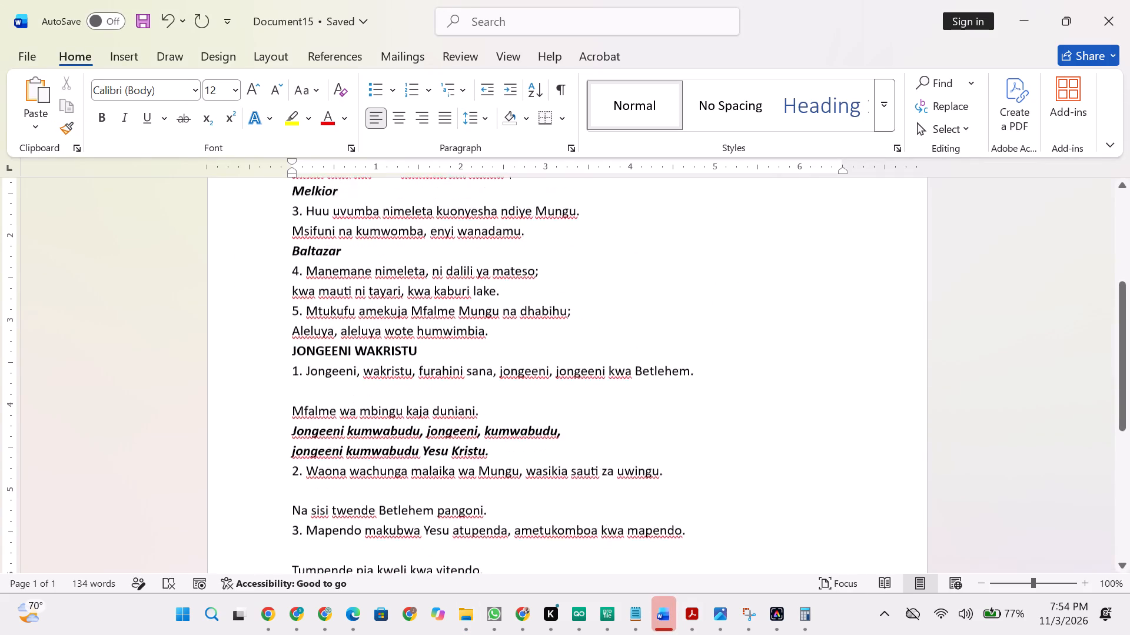
scroll(606, 477, "up", 9)
left_click(1129, 0)
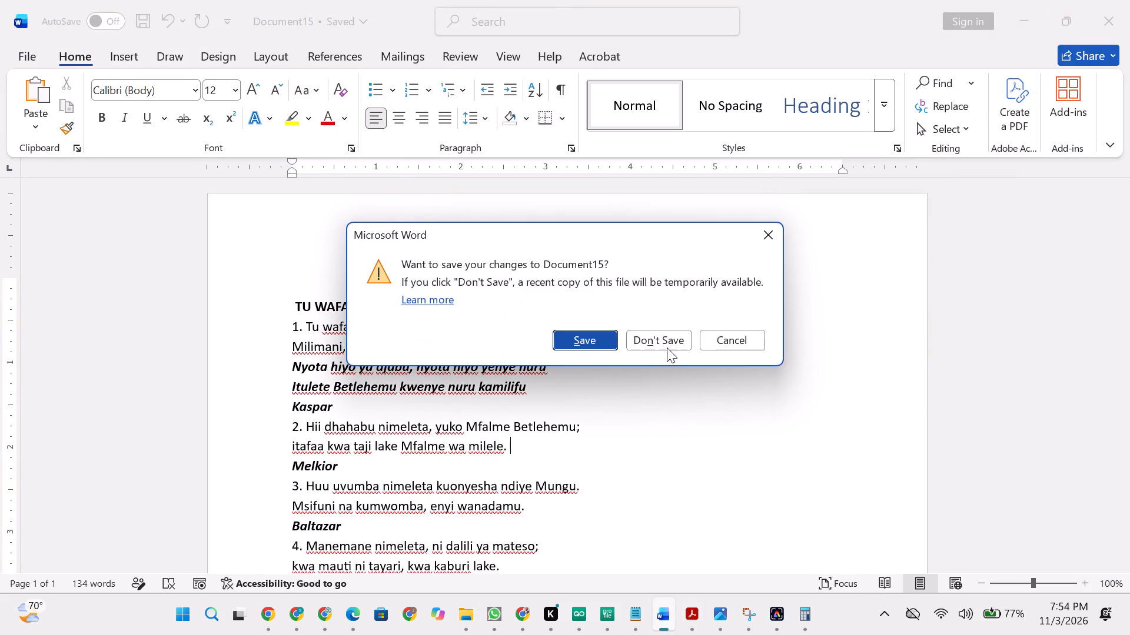
left_click(669, 342)
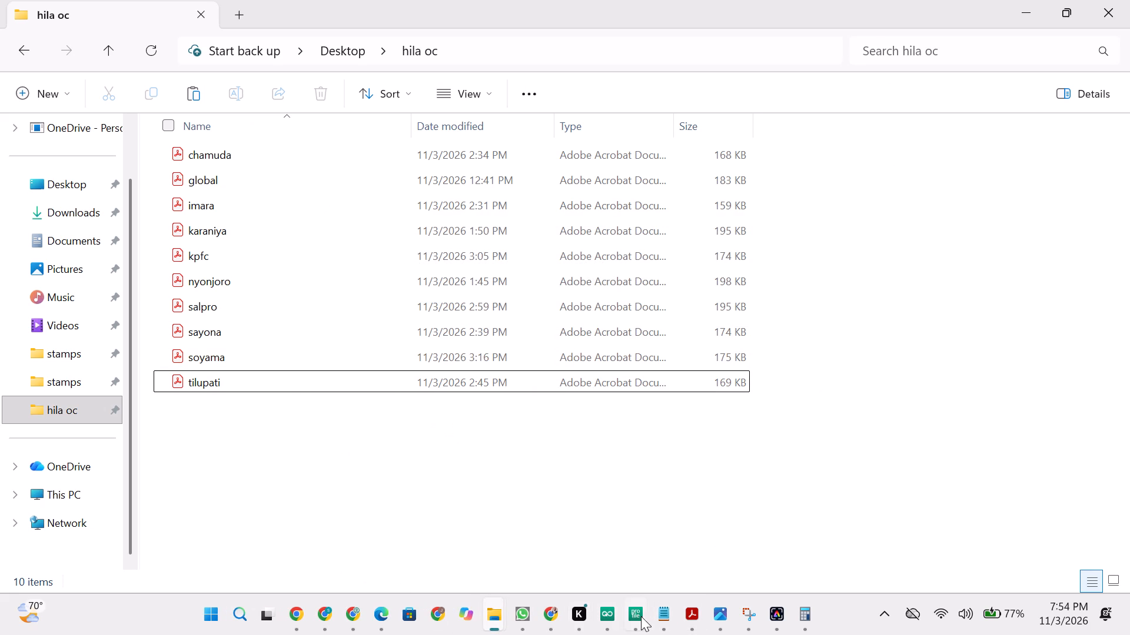
Switch to Adobe Acrobat and view the soyama and sayona customer statement PDFs.
left_click(690, 610)
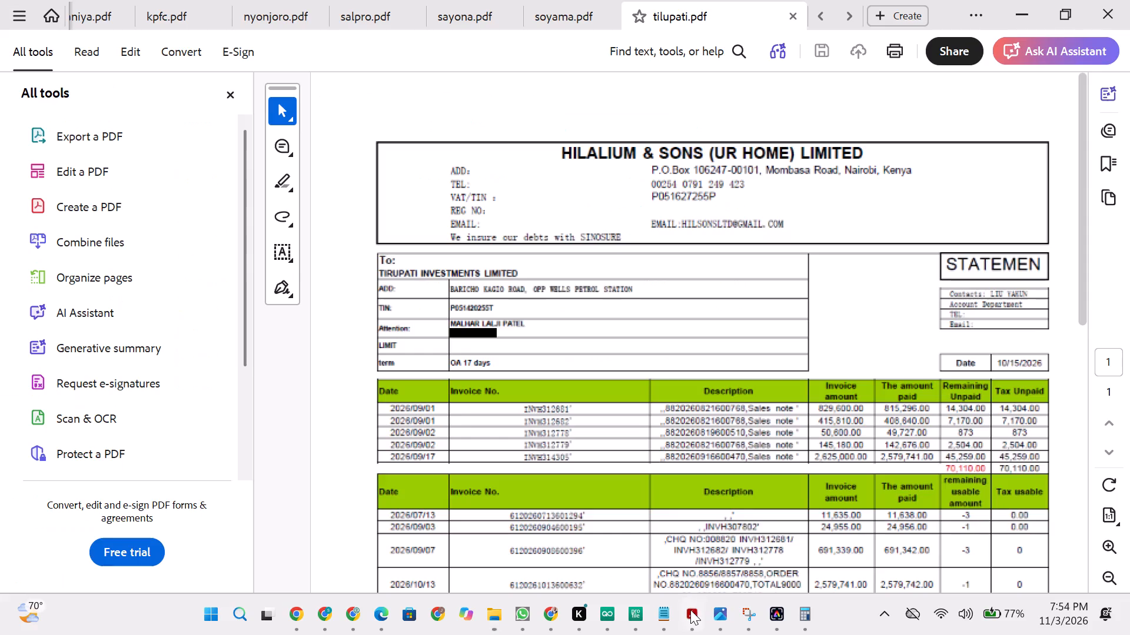
left_click(563, 10)
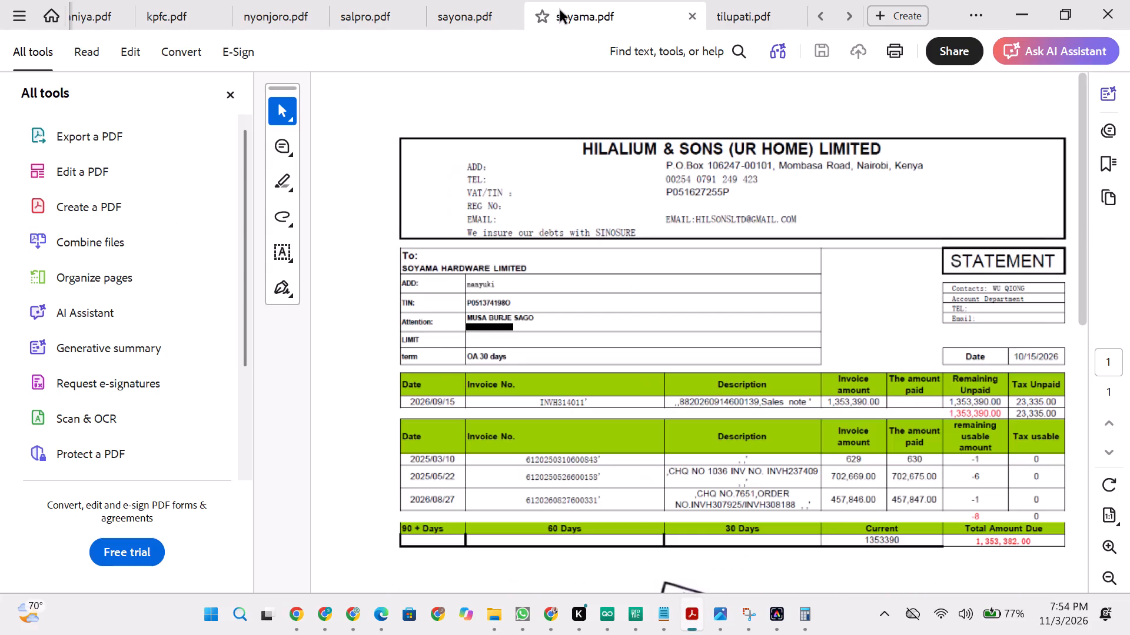
key("Left")
left_click(474, 14)
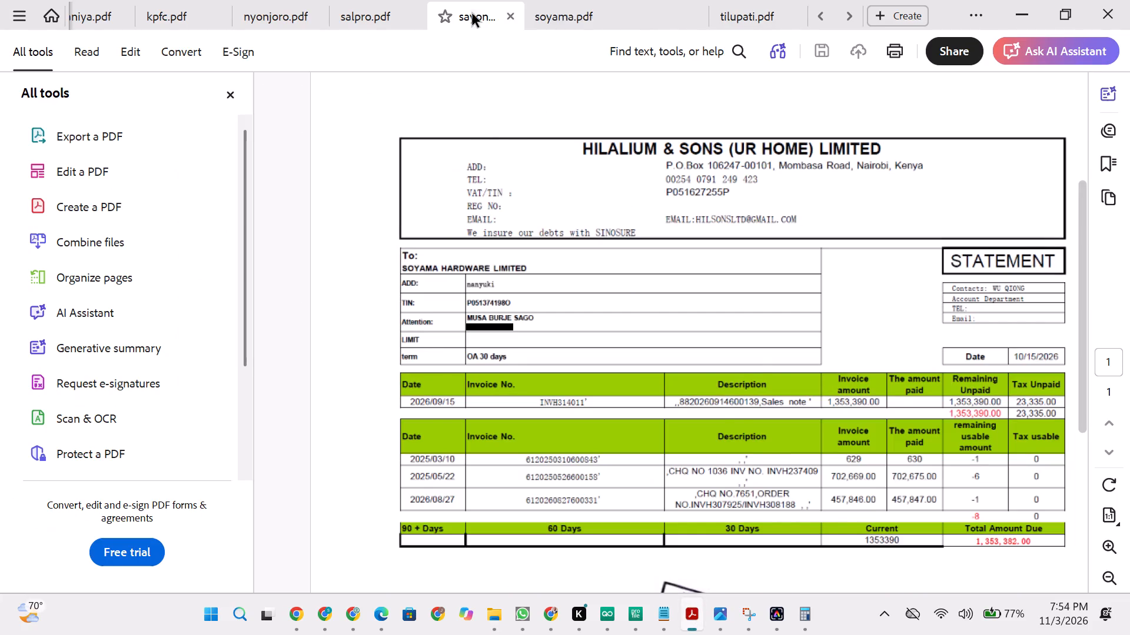
Look through the PDFs open in Acrobat, from the Titus Welfare document to the tilupati statement, keeping sayona.pdf displayed.
left_click_drag(902, 48, 849, 30)
left_click(823, 16)
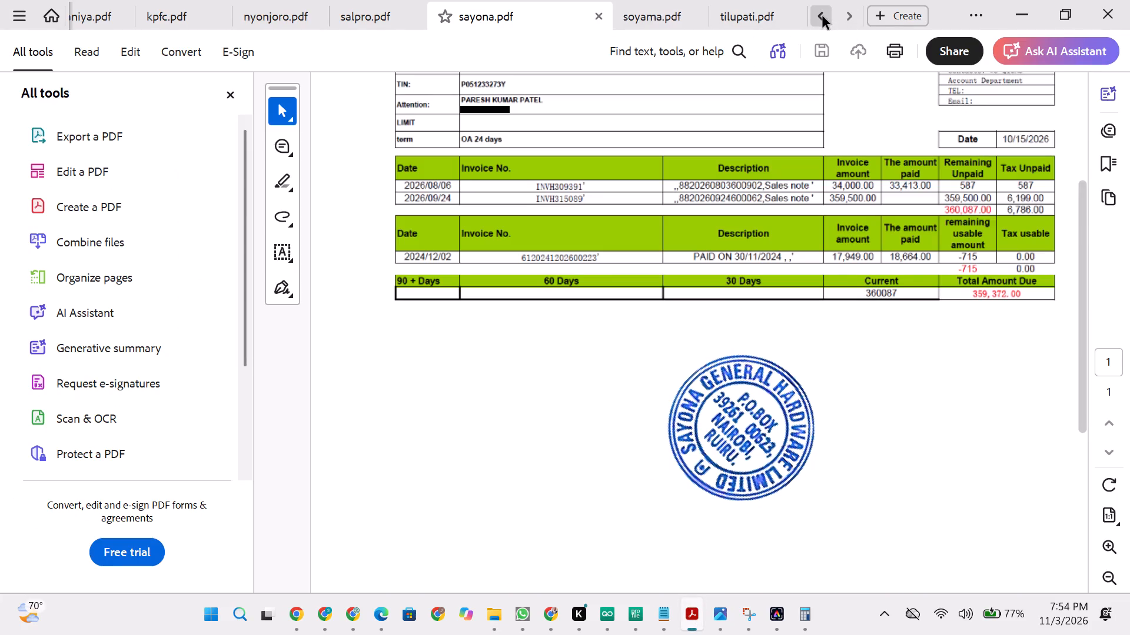
left_click(823, 16)
double_click(823, 16)
left_click(823, 16)
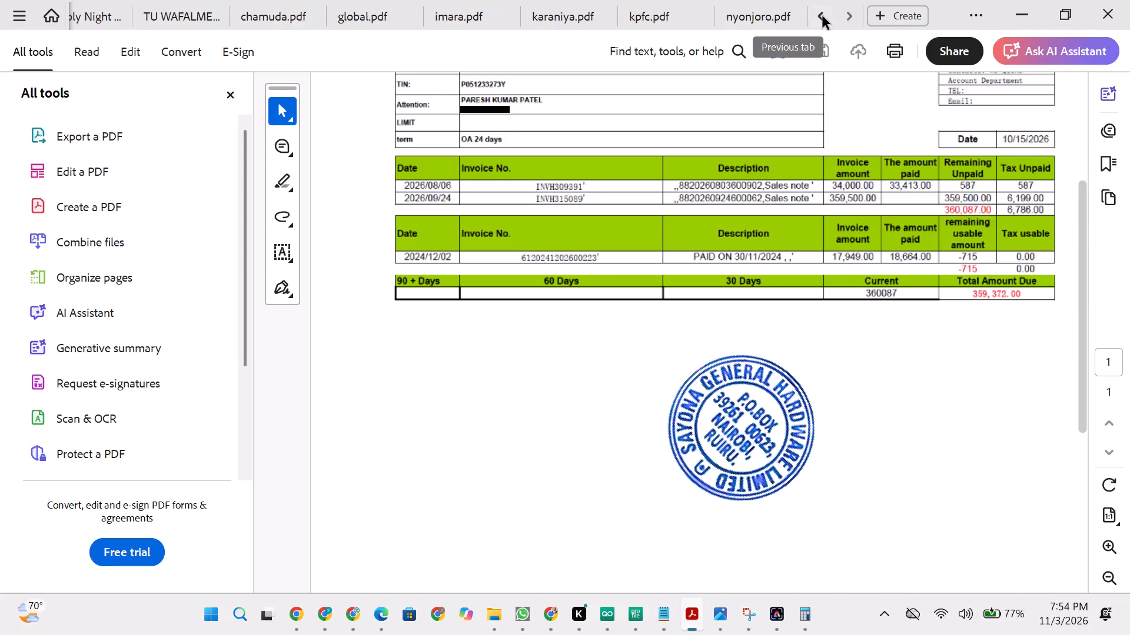
left_click(823, 16)
left_click(823, 16)
left_click(823, 16)
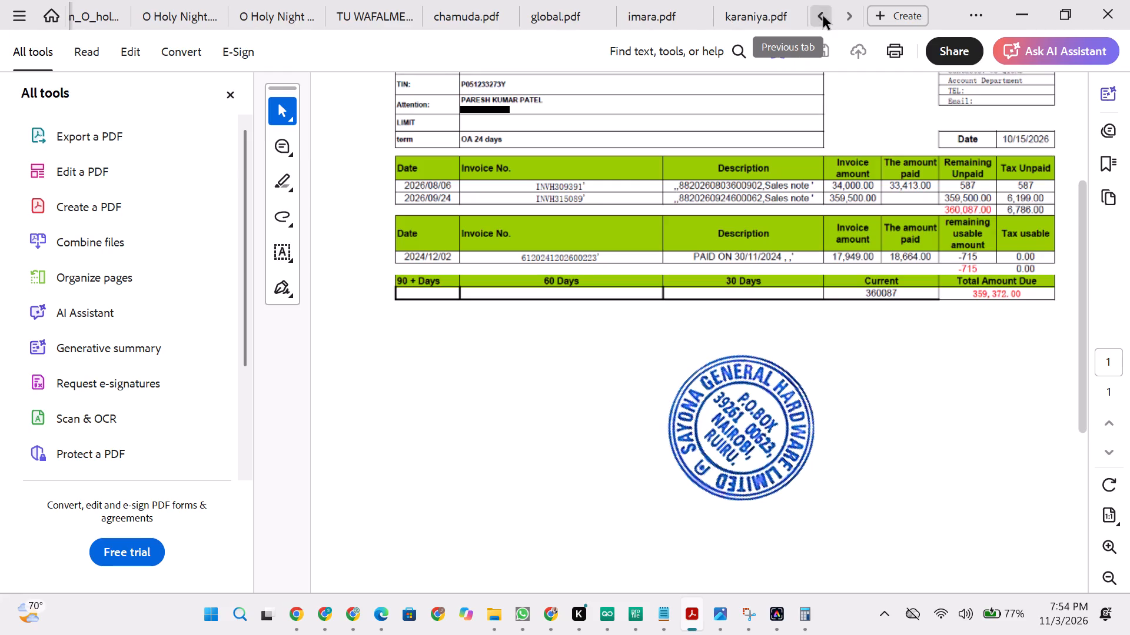
left_click(823, 16)
double_click(823, 16)
left_click(823, 16)
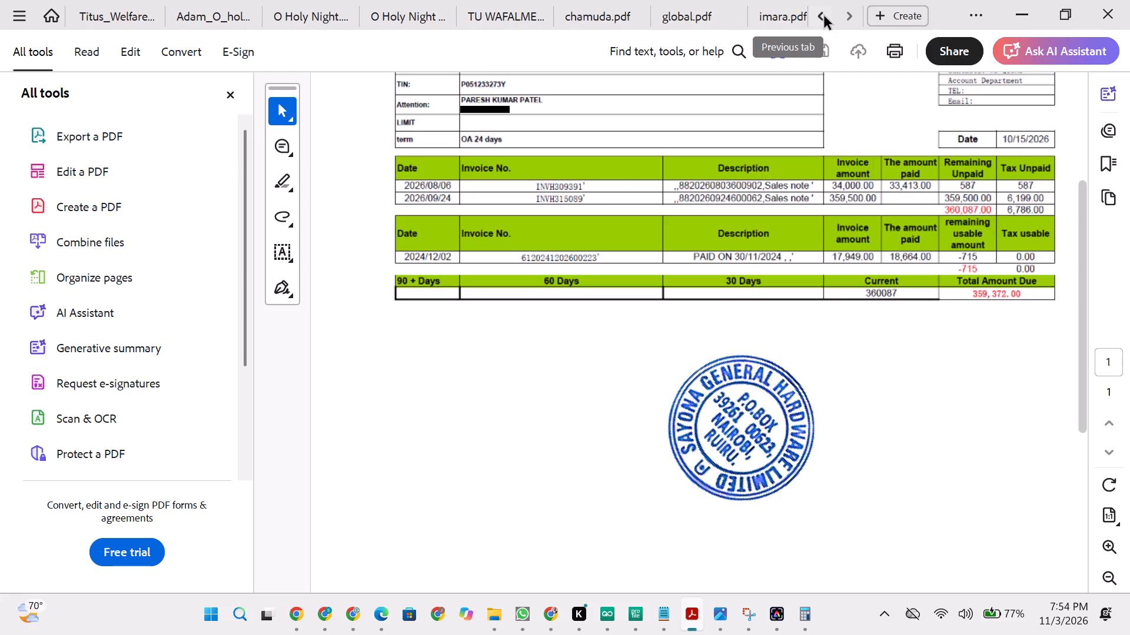
triple_click(851, 18)
triple_click(851, 18)
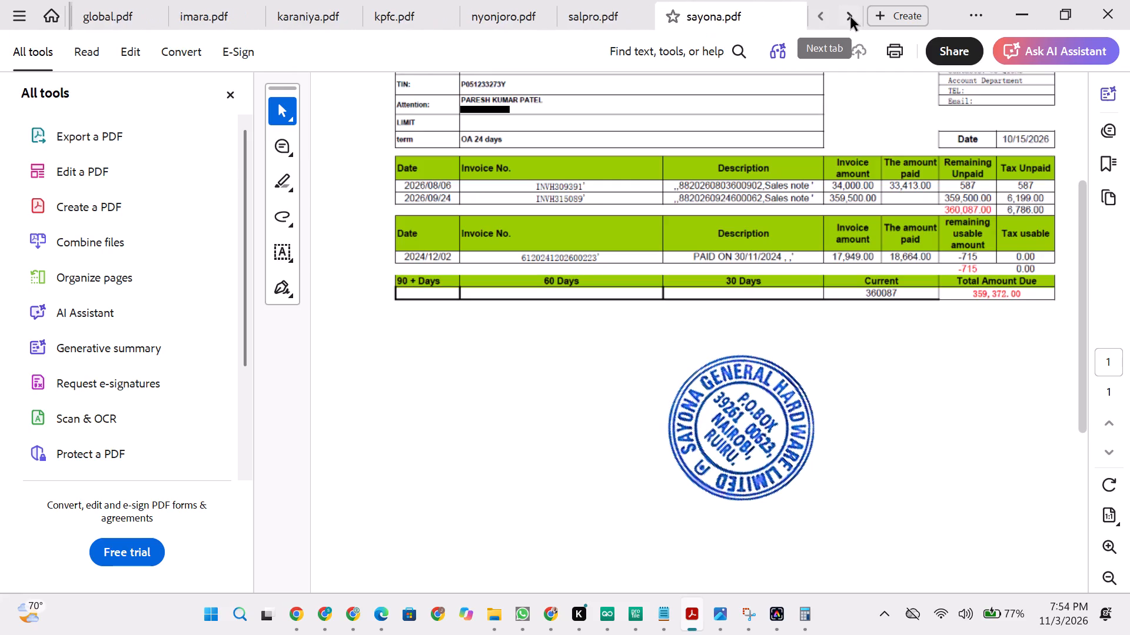
triple_click(851, 18)
triple_click(851, 18)
left_click(851, 18)
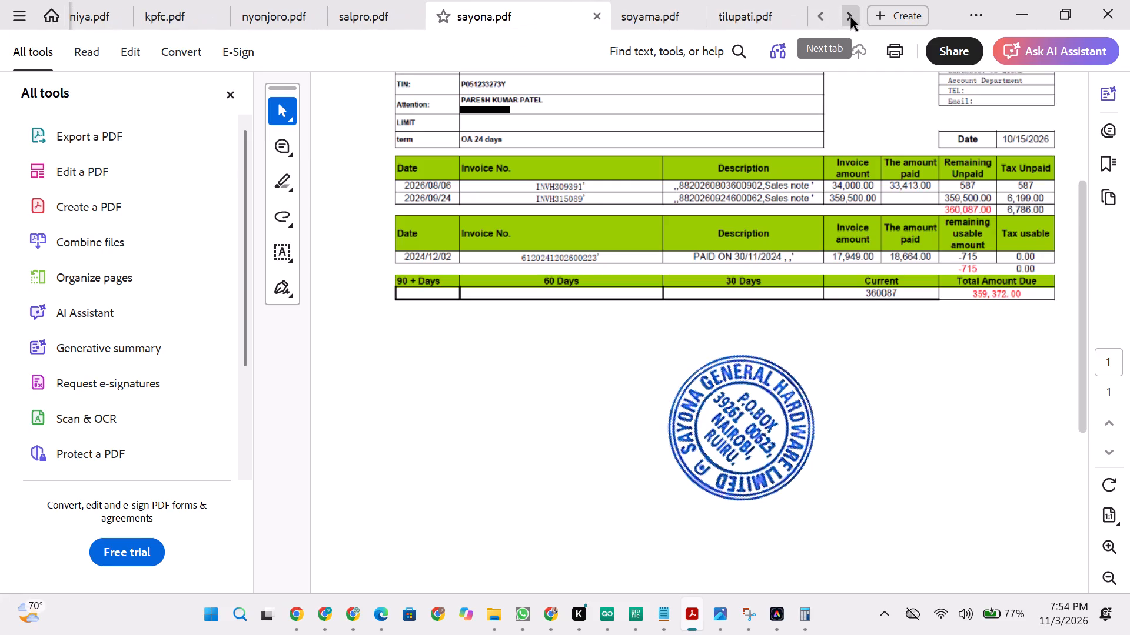
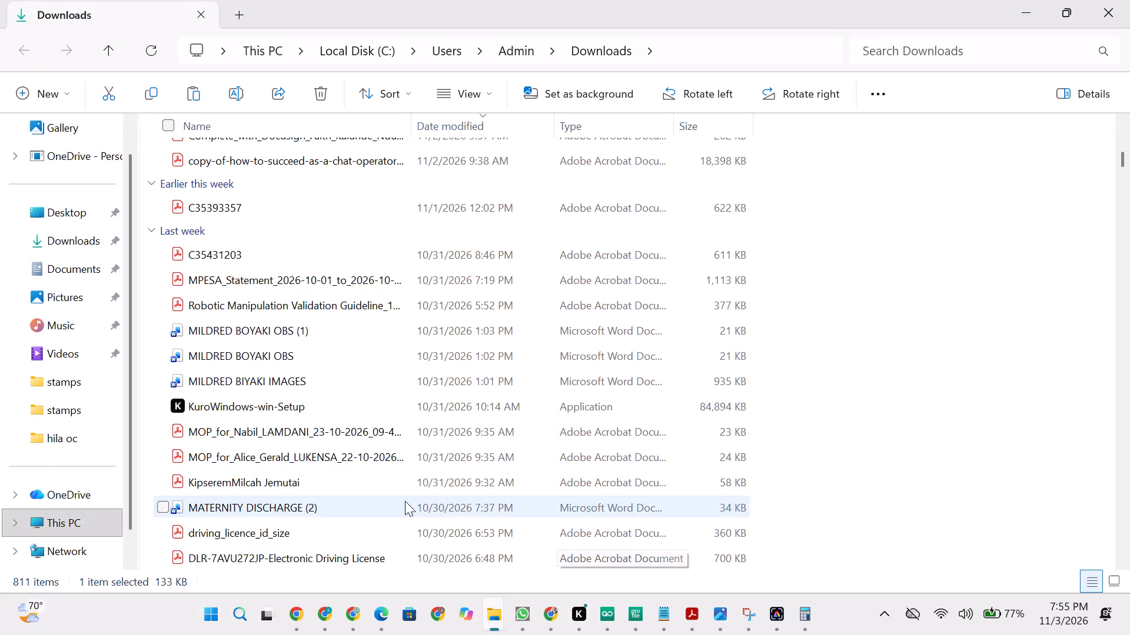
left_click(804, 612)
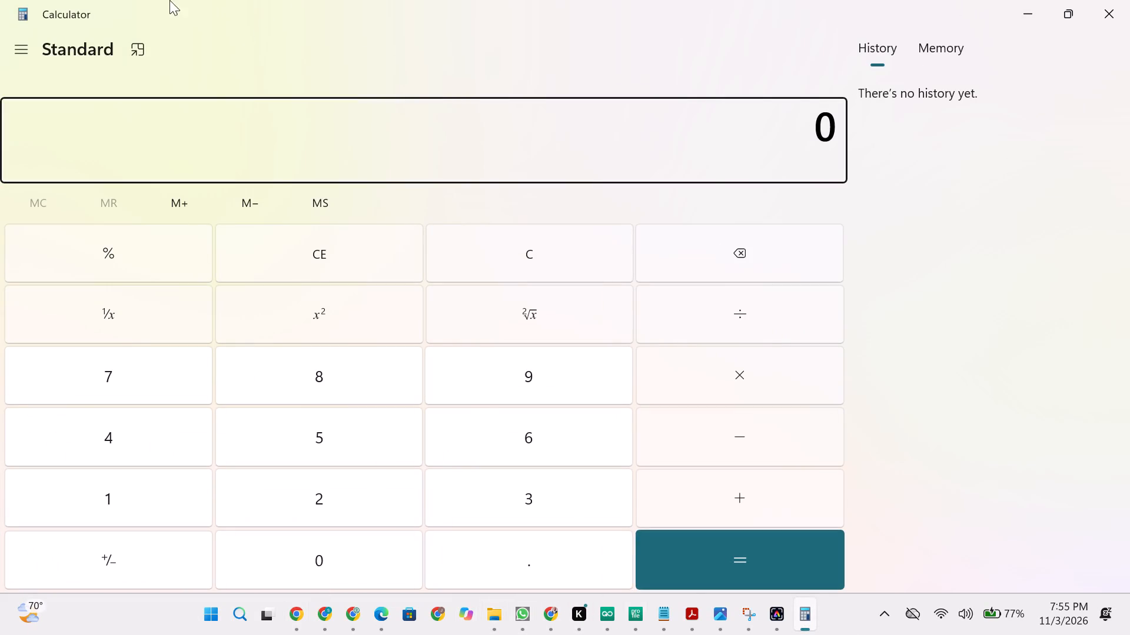
Search Windows for "scan" to find the scanner software.
left_click(218, 620)
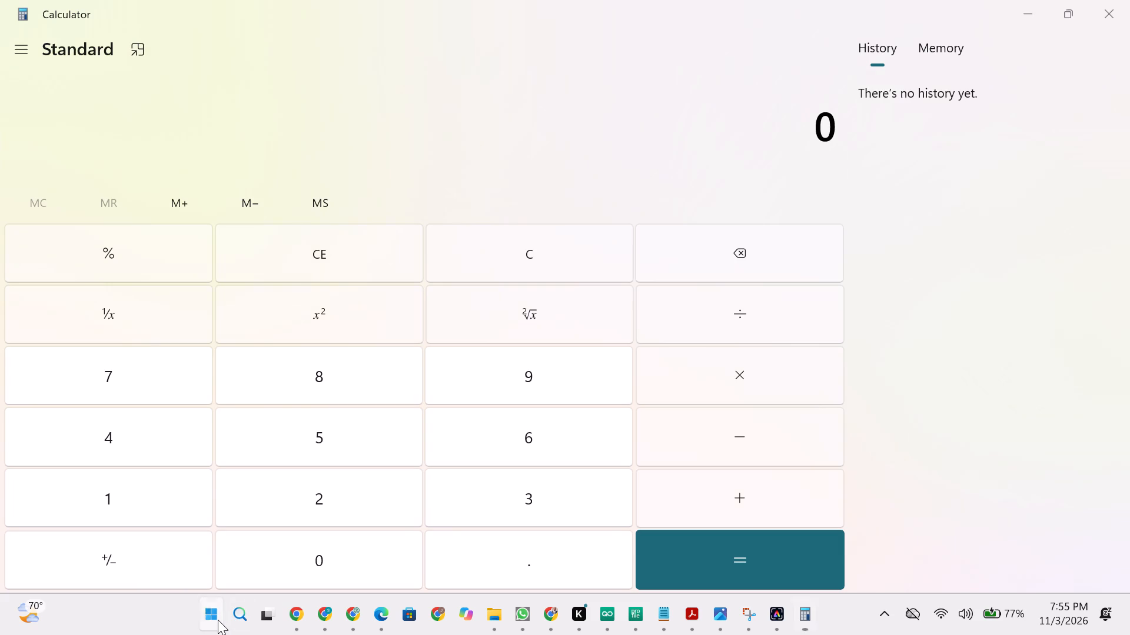
type("sa")
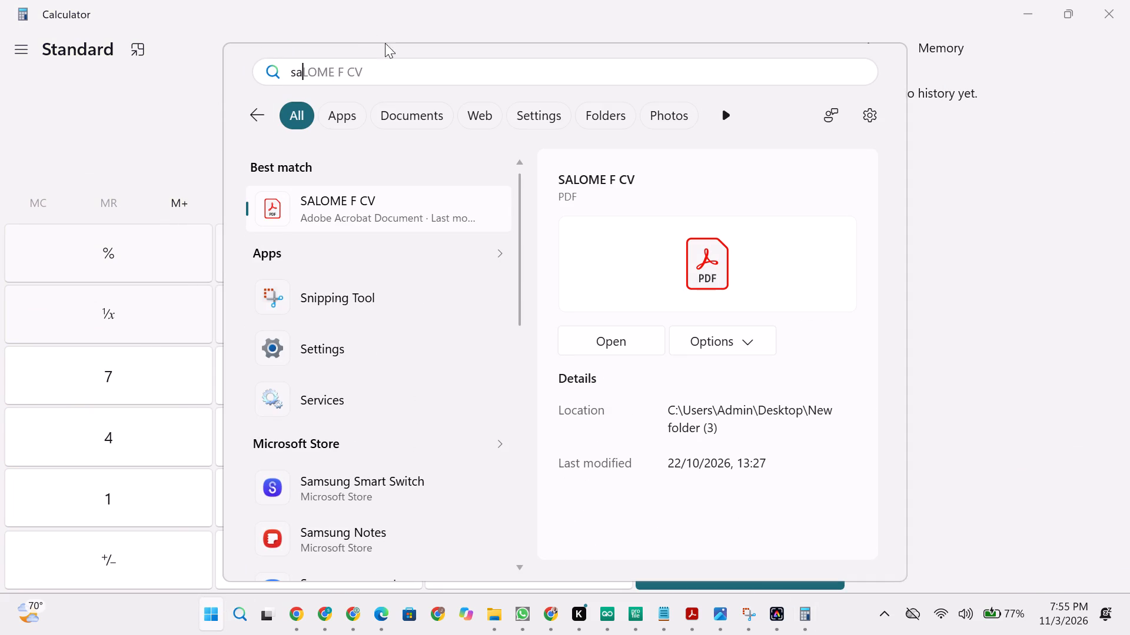
double_click(372, 65)
key("BackSpace")
key("BackSpace")
key("BackSpace")
key("BackSpace")
key("BackSpace")
key("BackSpace")
key("BackSpace")
key("BackSpace")
key("BackSpace")
key("BackSpace")
key("BackSpace")
key("BackSpace")
key("BackSpace")
key("BackSpace")
key("BackSpace")
key("BackSpace")
key("BackSpace")
key("BackSpace")
key("BackSpace")
key("BackSpace")
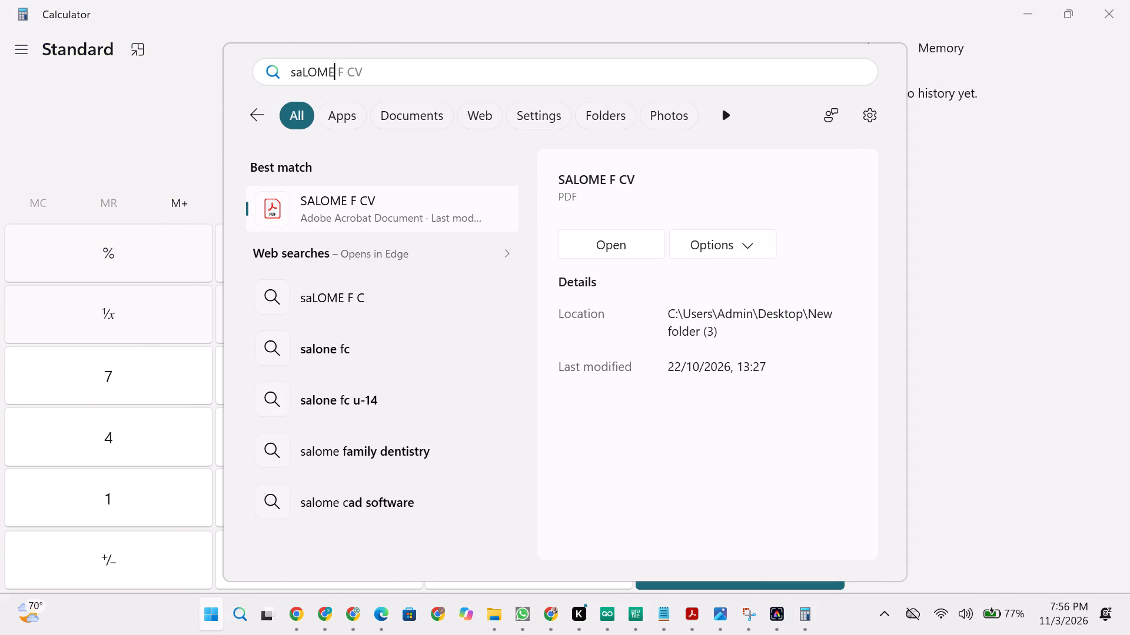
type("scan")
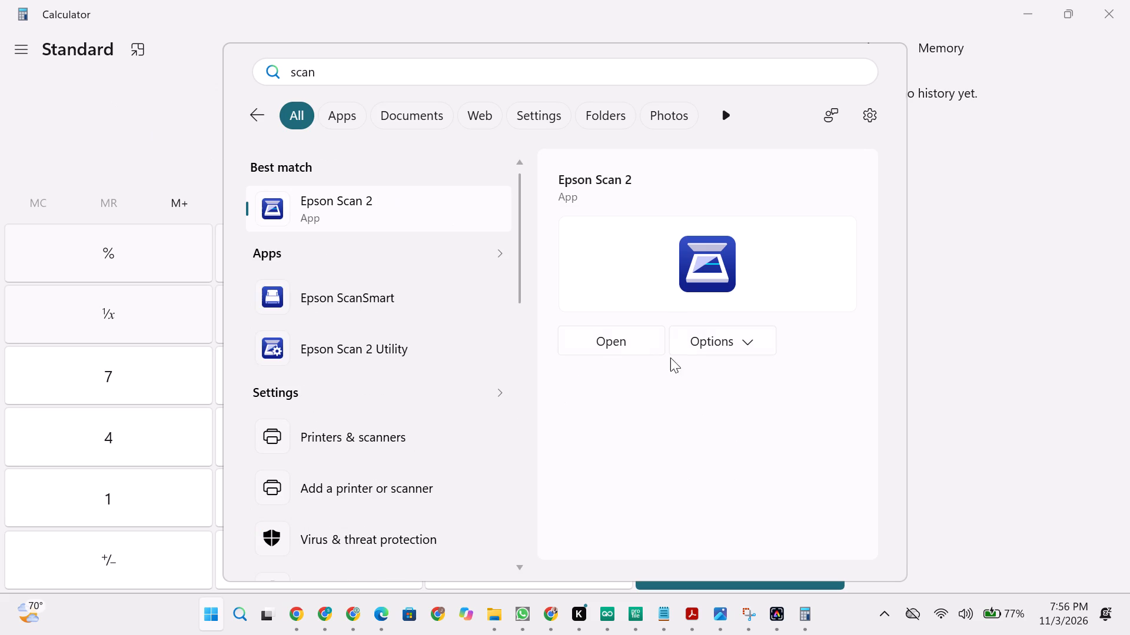
Launch Epson Scan 2 from the search results.
left_click(630, 341)
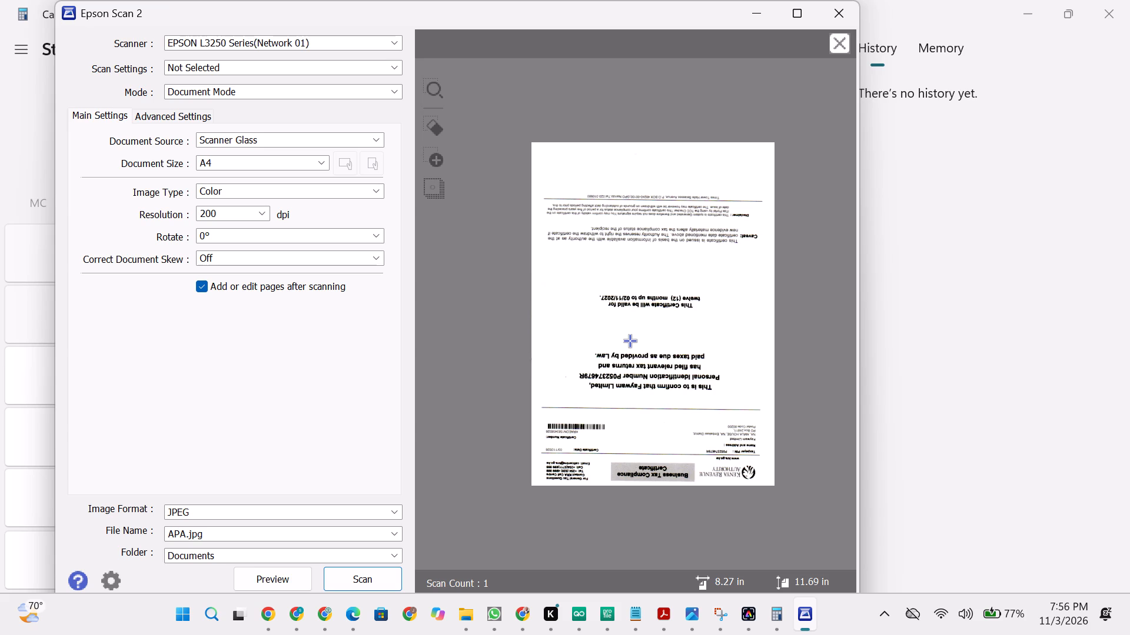
scroll(630, 340, "up", 3)
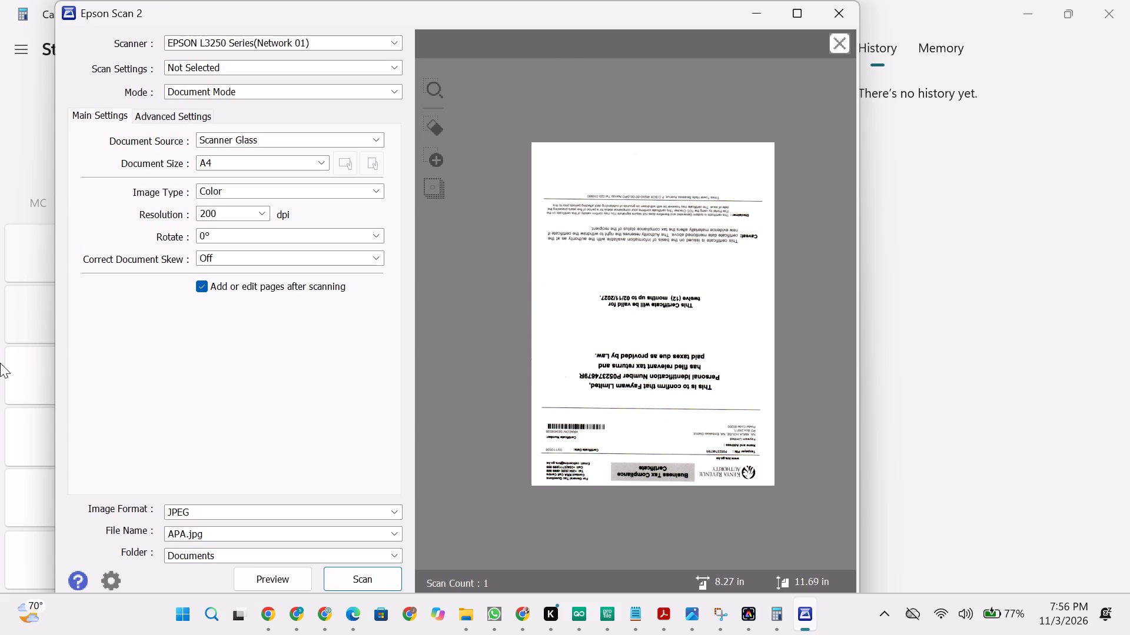
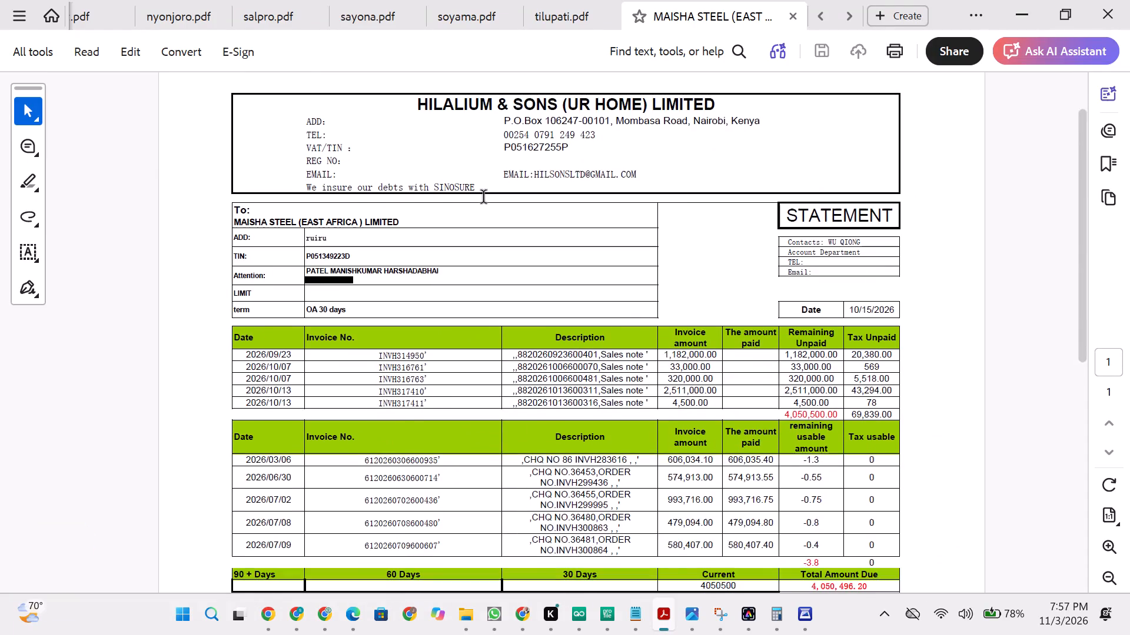
Look over the Maisha Steel (East Africa) Limited statement, from its header to the total amount due, at 75% zoom.
scroll(484, 198, "down", 1)
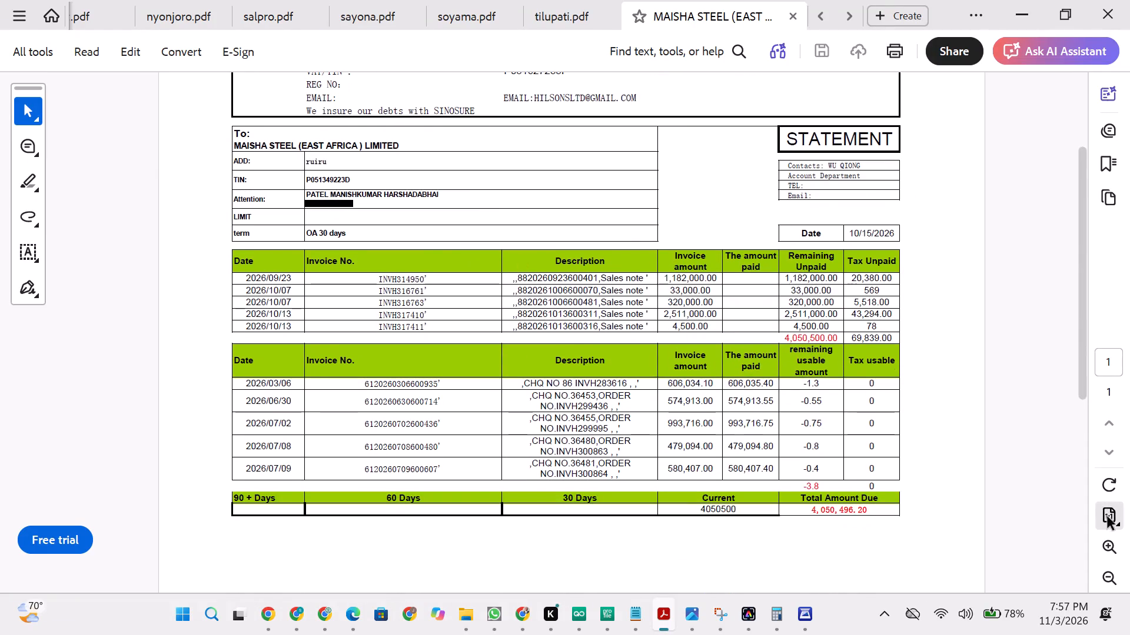
left_click(1108, 571)
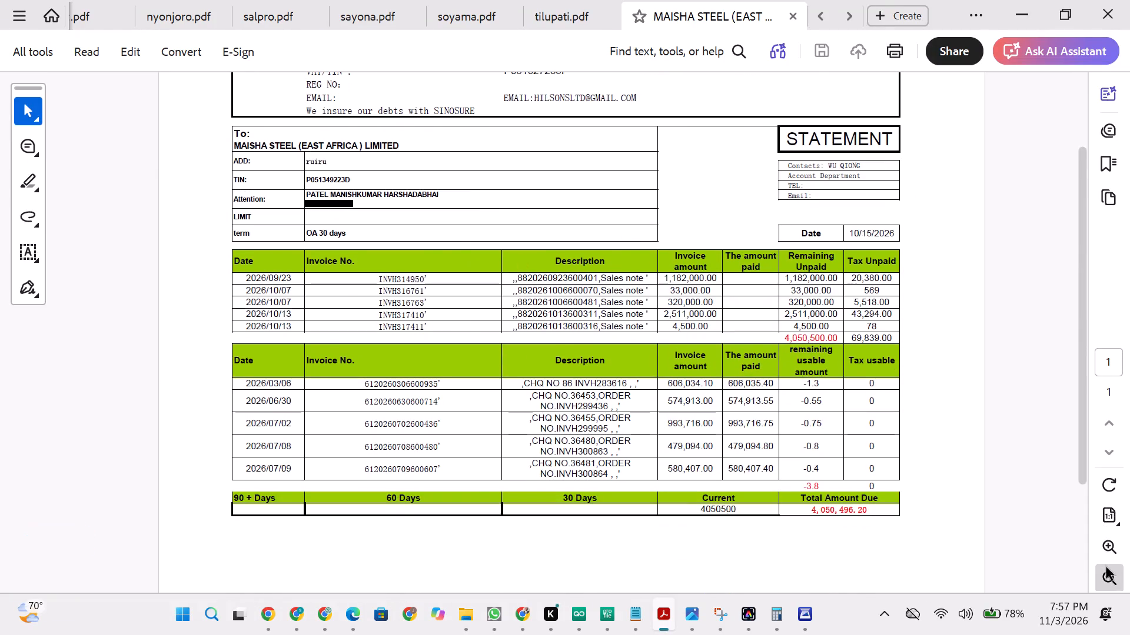
scroll(865, 424, "up", 1)
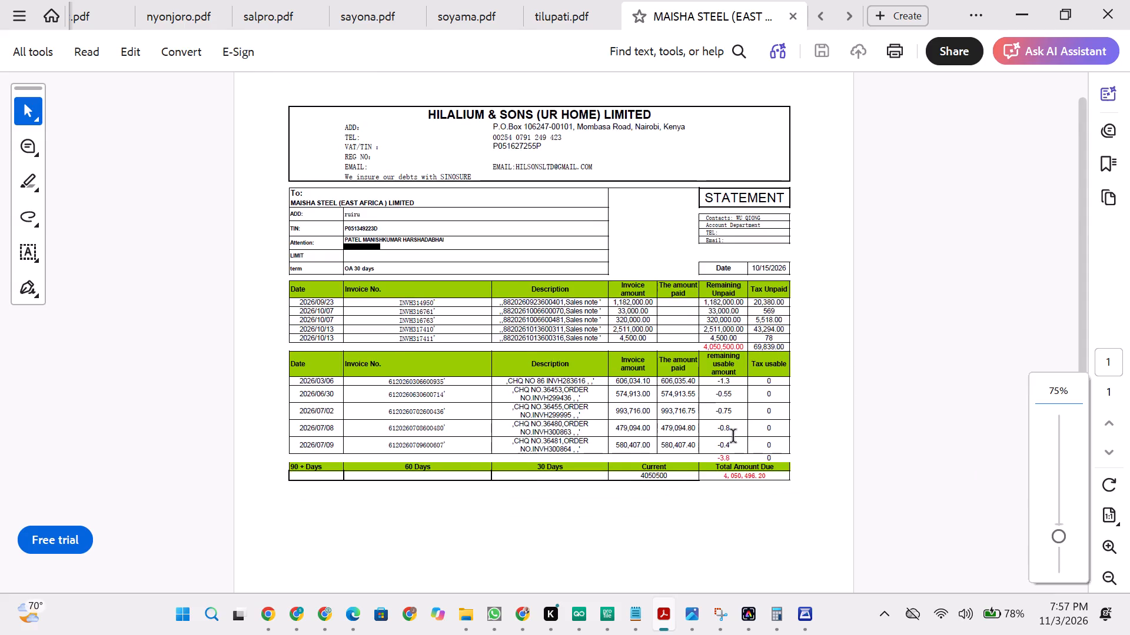
left_click(1058, 534)
left_click_drag(1059, 528, 1059, 522)
left_click(899, 445)
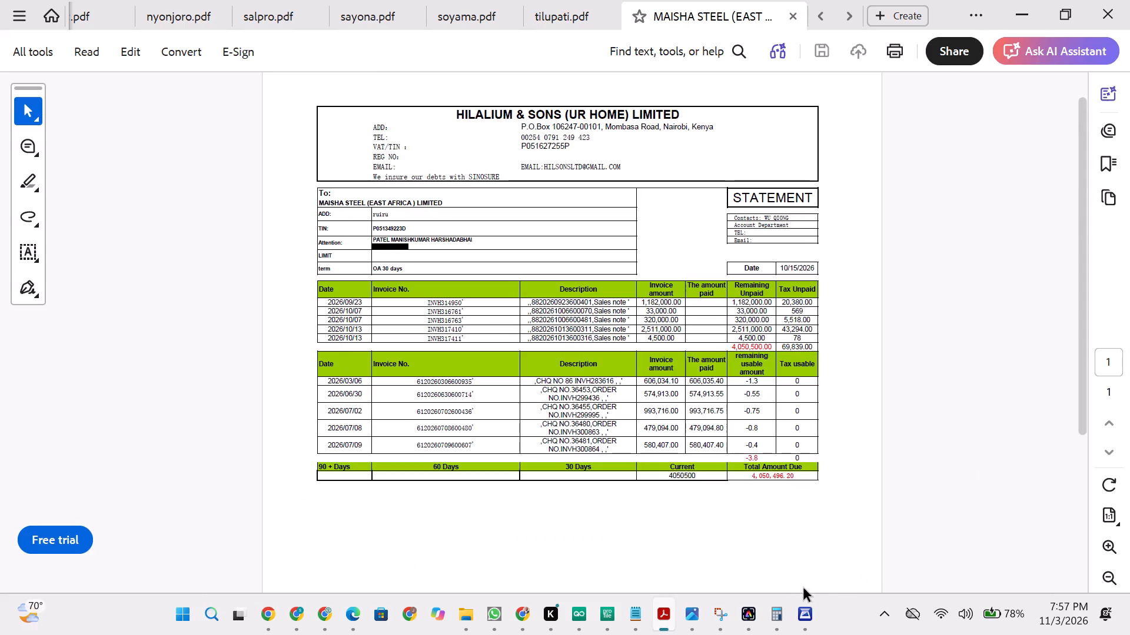
Switch to Snipping Tool and capture a rectangular snip of the whole MAISHA STEEL (EAST AFRICA) LIMITED statement, from company header to total amount due.
left_click(725, 615)
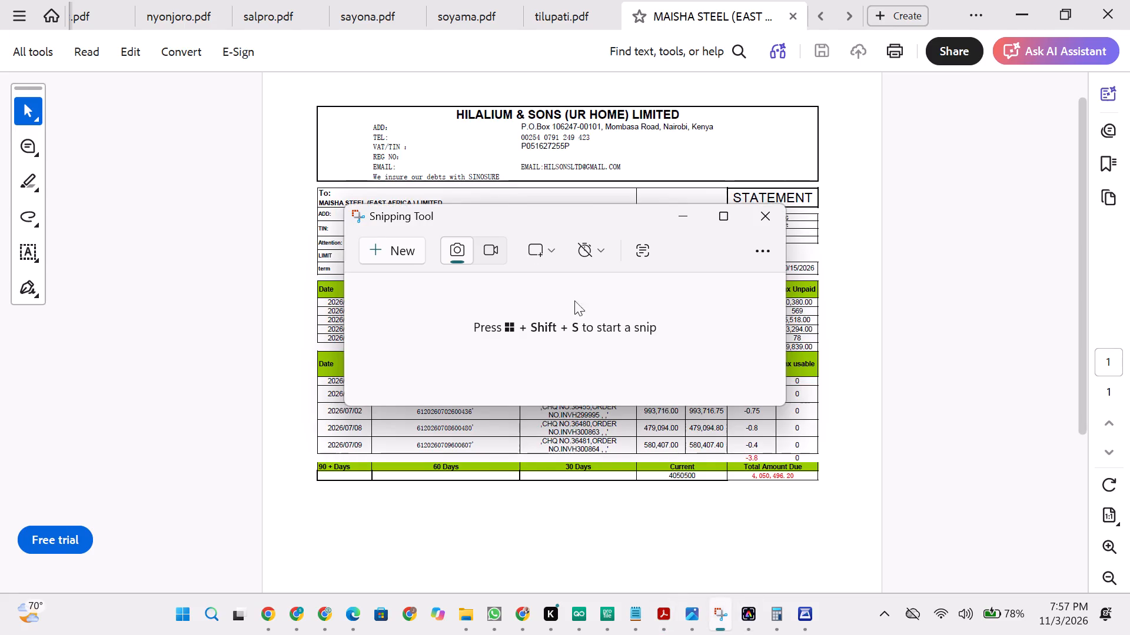
left_click(395, 248)
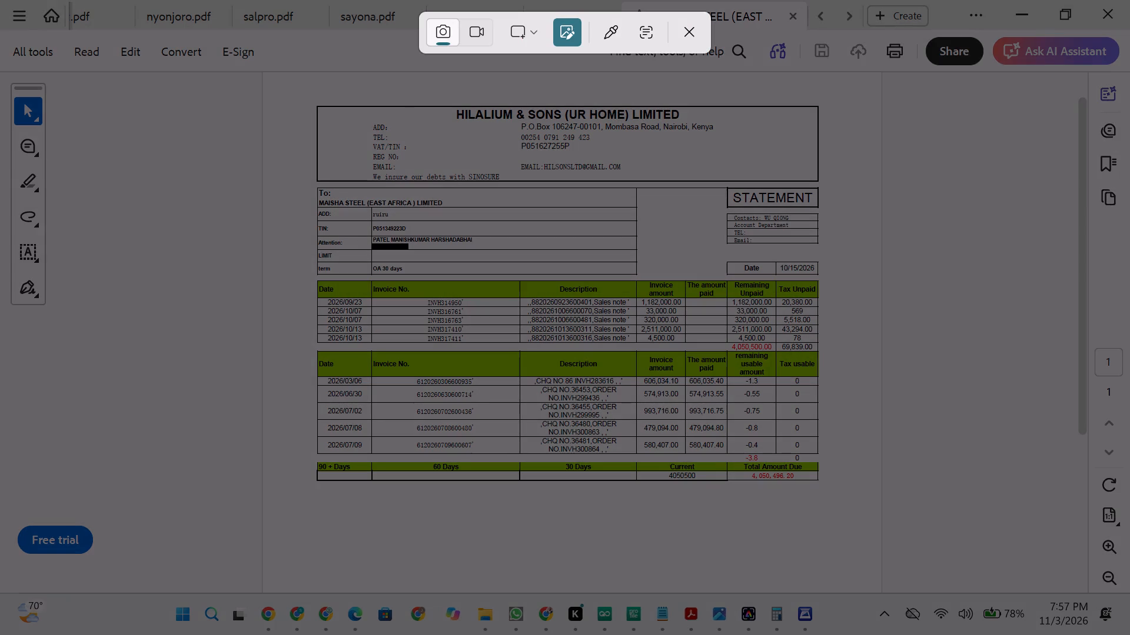
left_click_drag(307, 97, 830, 493)
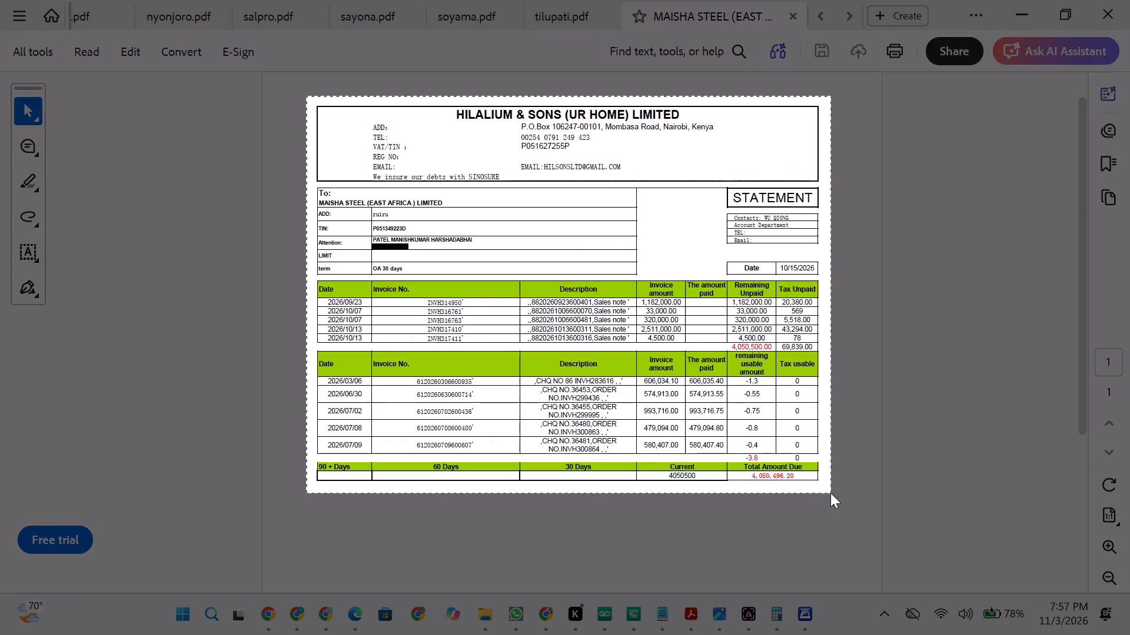
left_click_drag(830, 493, 829, 493)
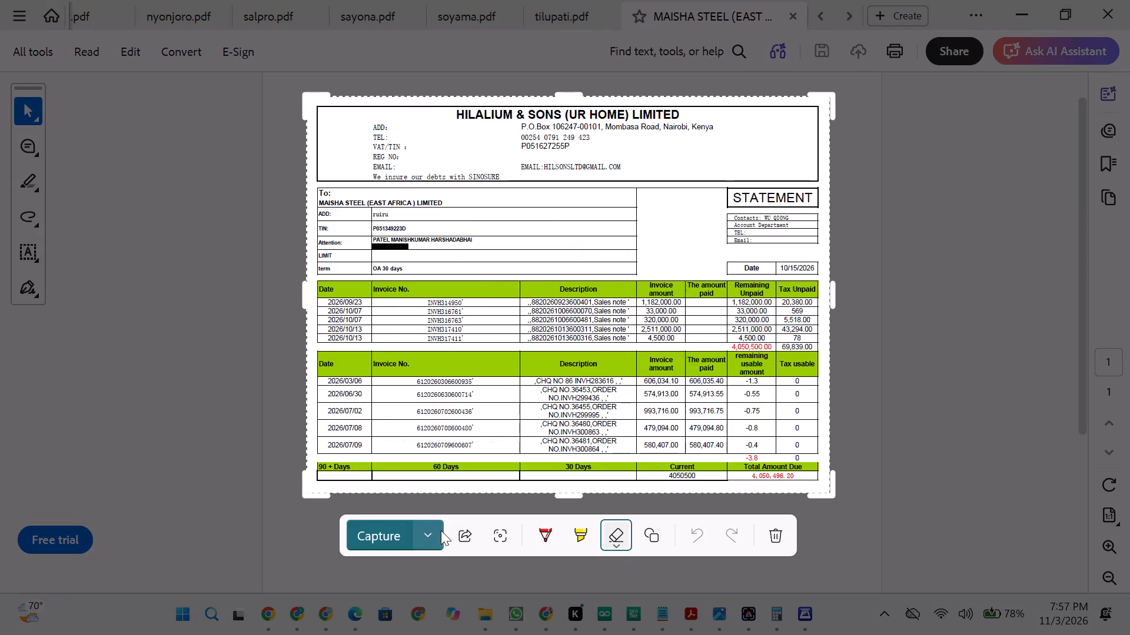
left_click(439, 530)
left_click(400, 492)
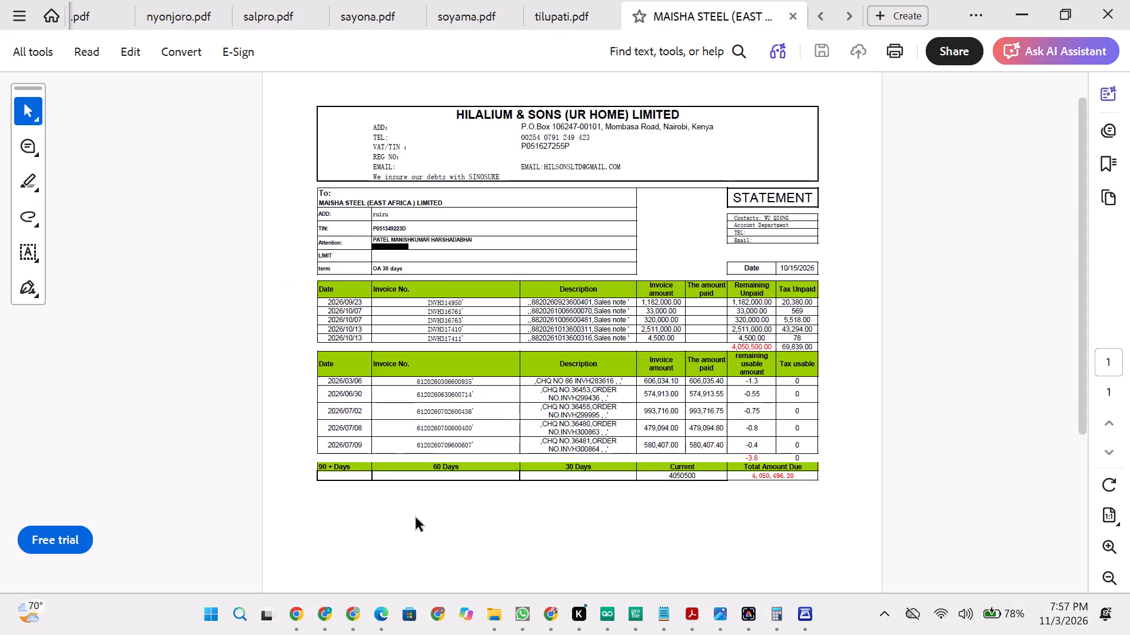
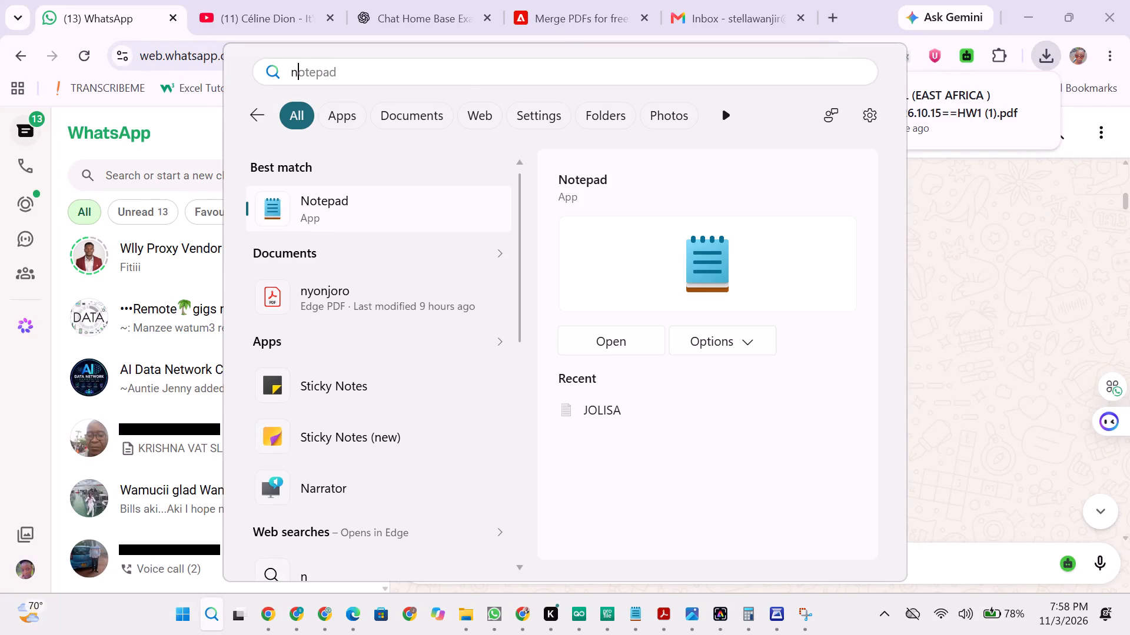
Find Word through the Windows search, launch it and start a new blank document.
key("BackSpace")
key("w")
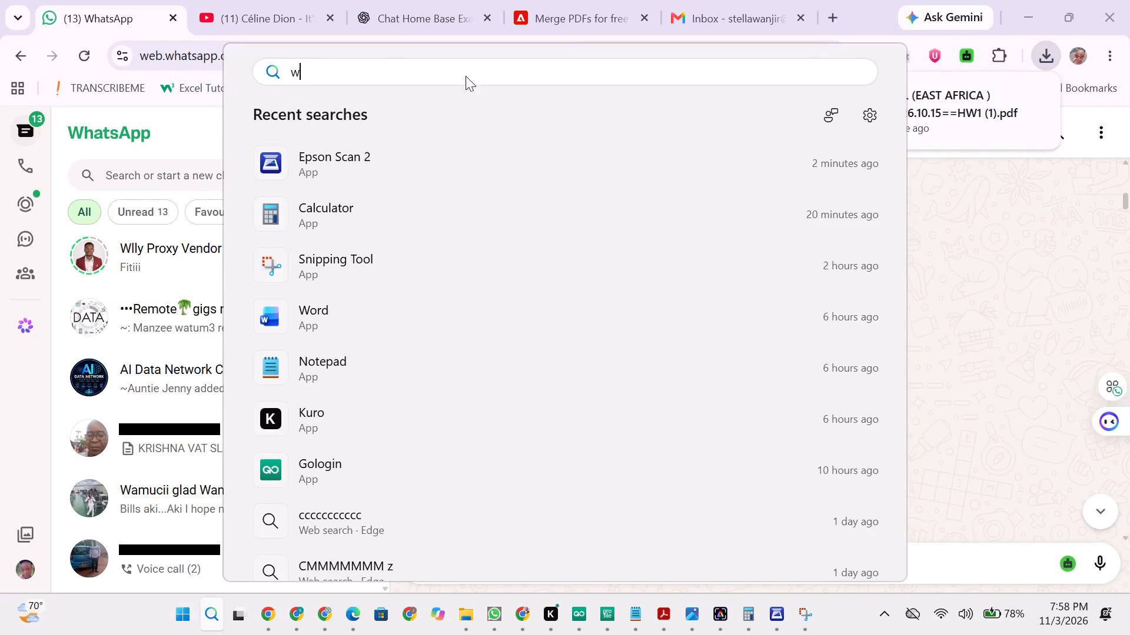
left_click(627, 345)
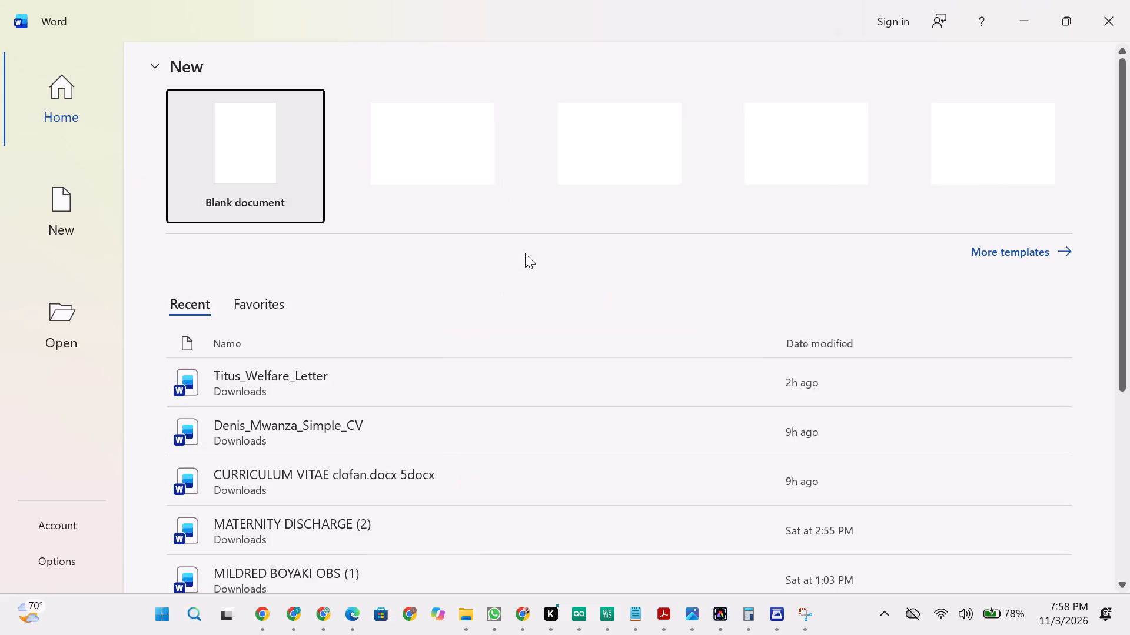
left_click(278, 192)
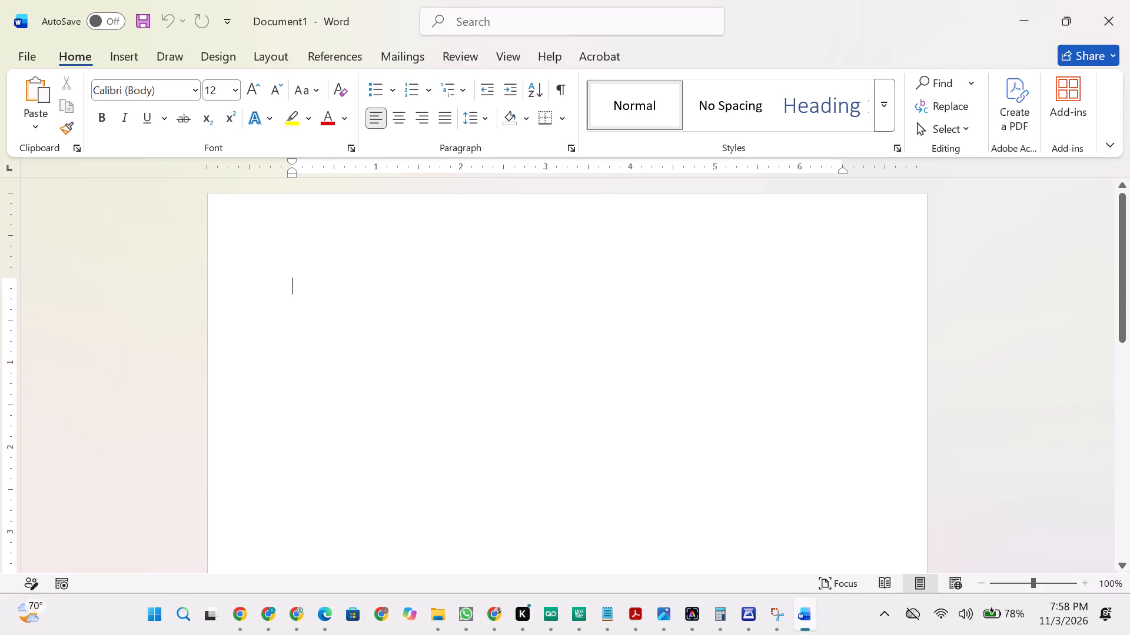
right_click(318, 272)
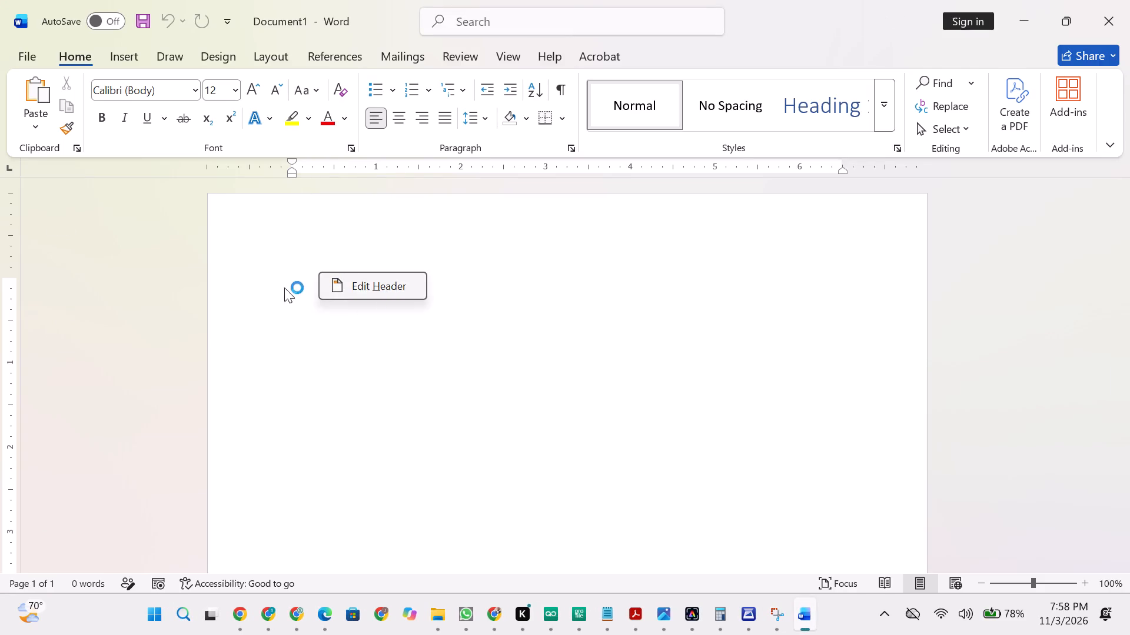
Paste the captured MAISHA STEEL (EAST AFRICA) LIMITED statement snip into the blank Word document.
left_click(284, 288)
right_click(297, 283)
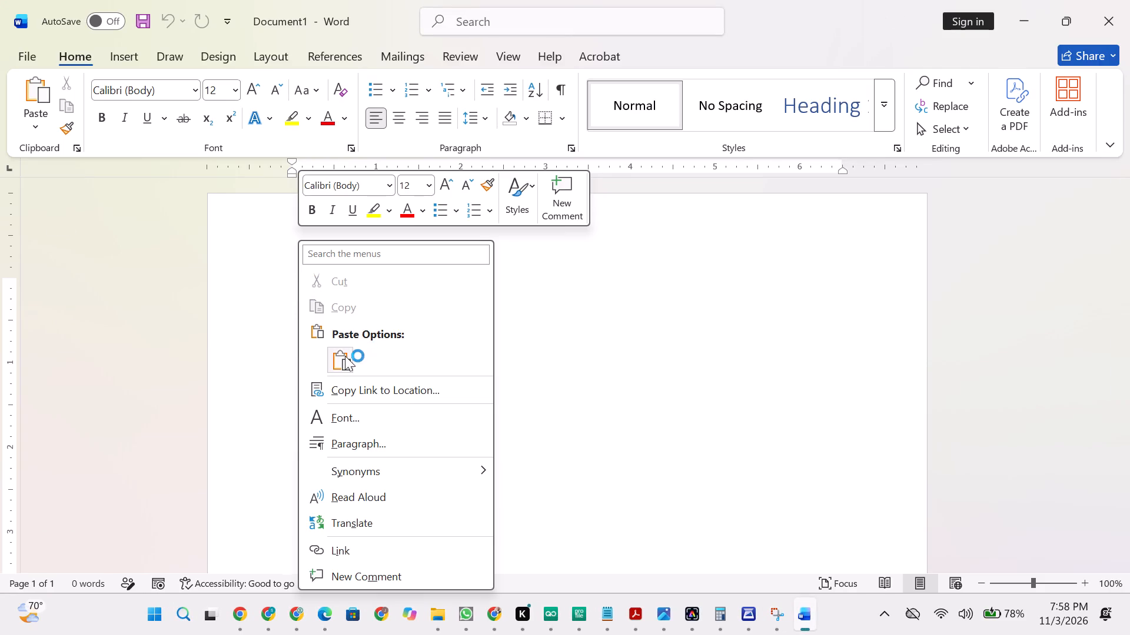
left_click(345, 356)
scroll(420, 349, "up", 4)
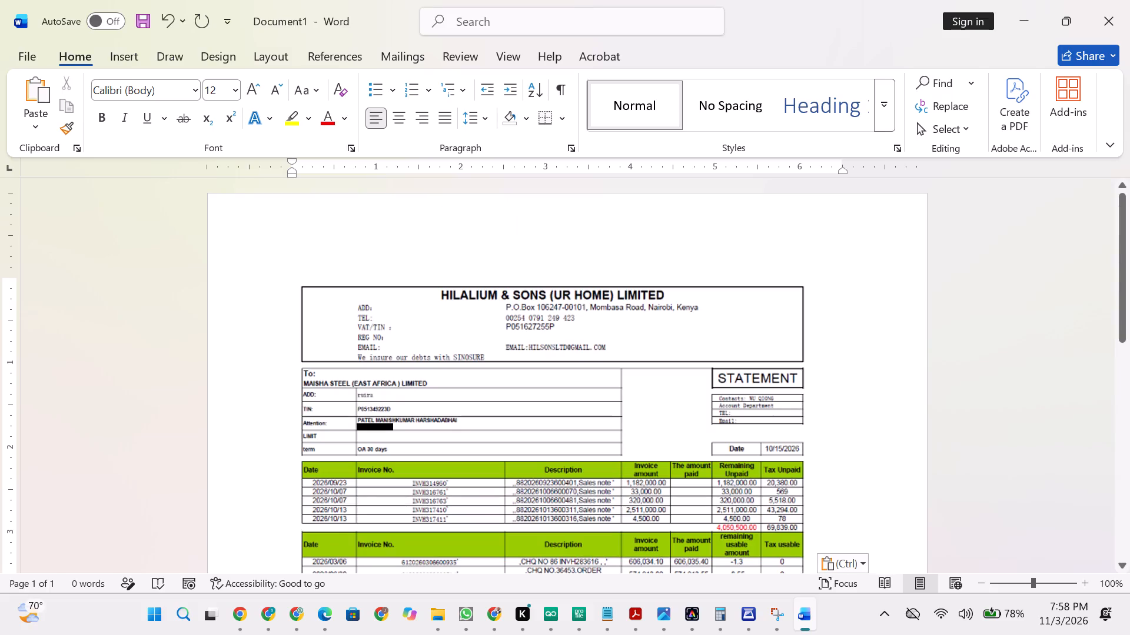
Narrow the page's right margin to about 0.3 inch and its left margin to about 0.6 inch around the statement image.
left_click(460, 308)
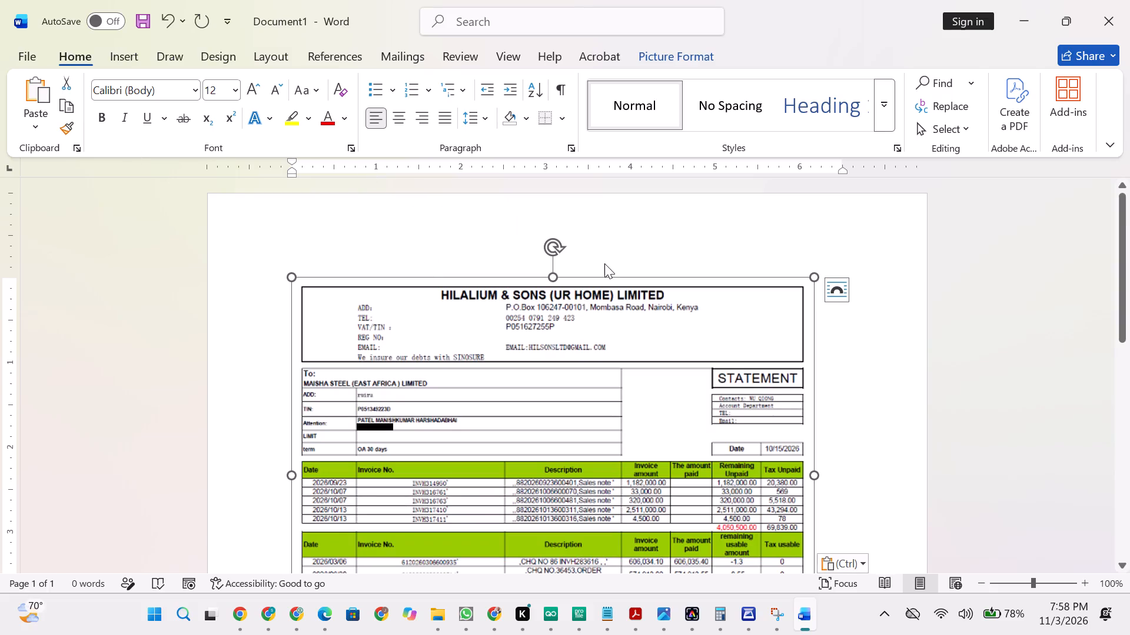
scroll(775, 295, "down", 3)
scroll(702, 345, "down", 4)
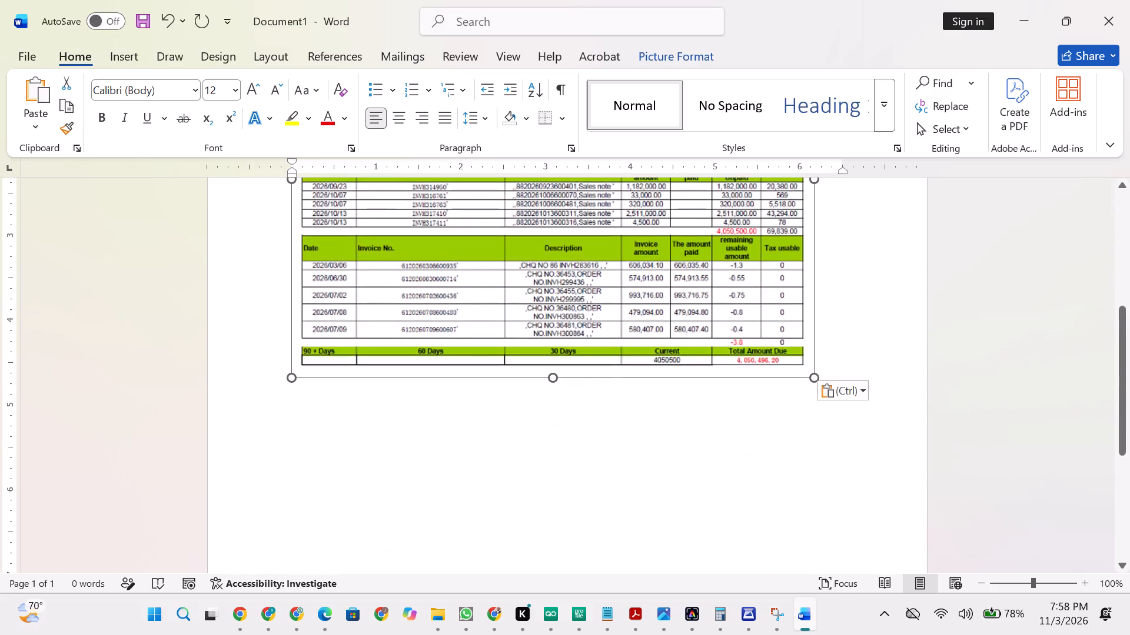
left_click_drag(843, 159, 846, 159)
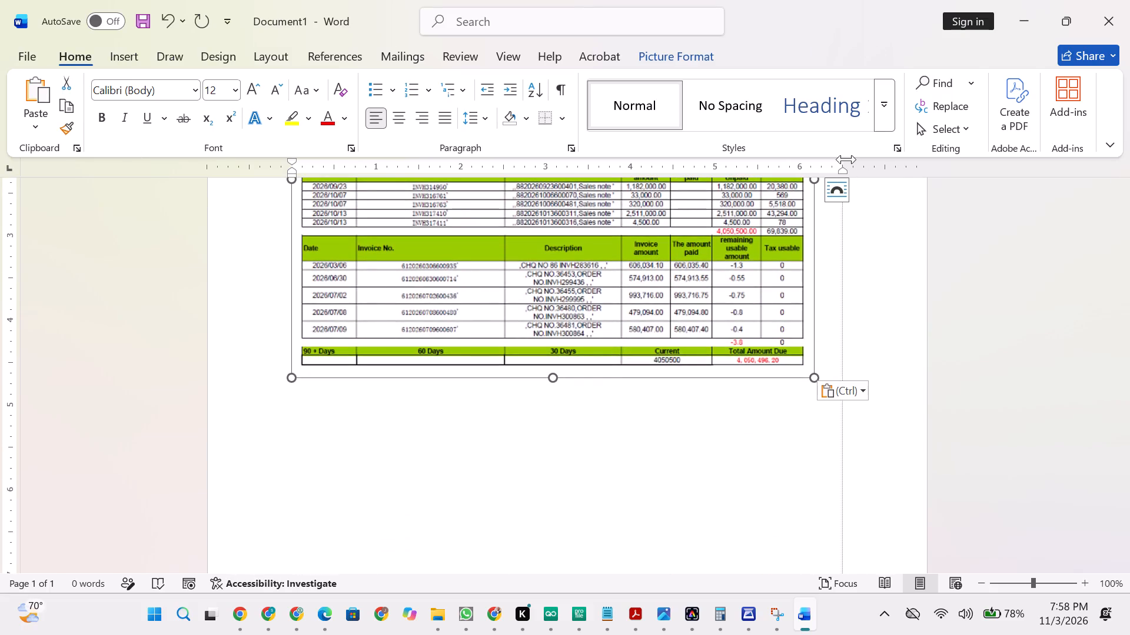
left_click_drag(846, 159, 902, 159)
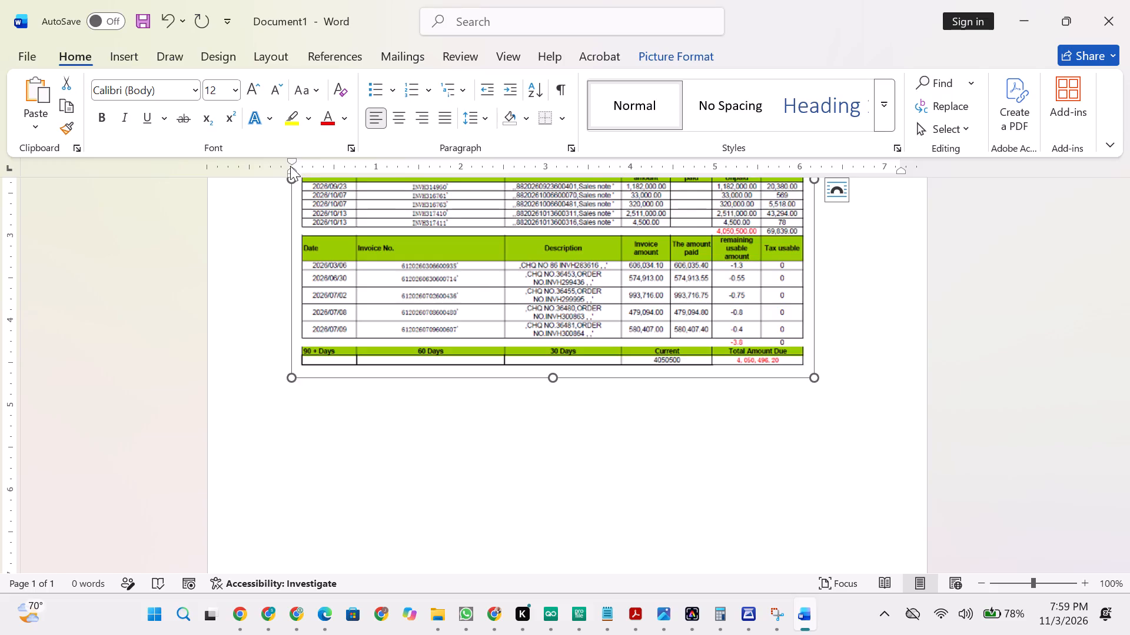
left_click_drag(290, 164, 255, 165)
left_click(574, 269)
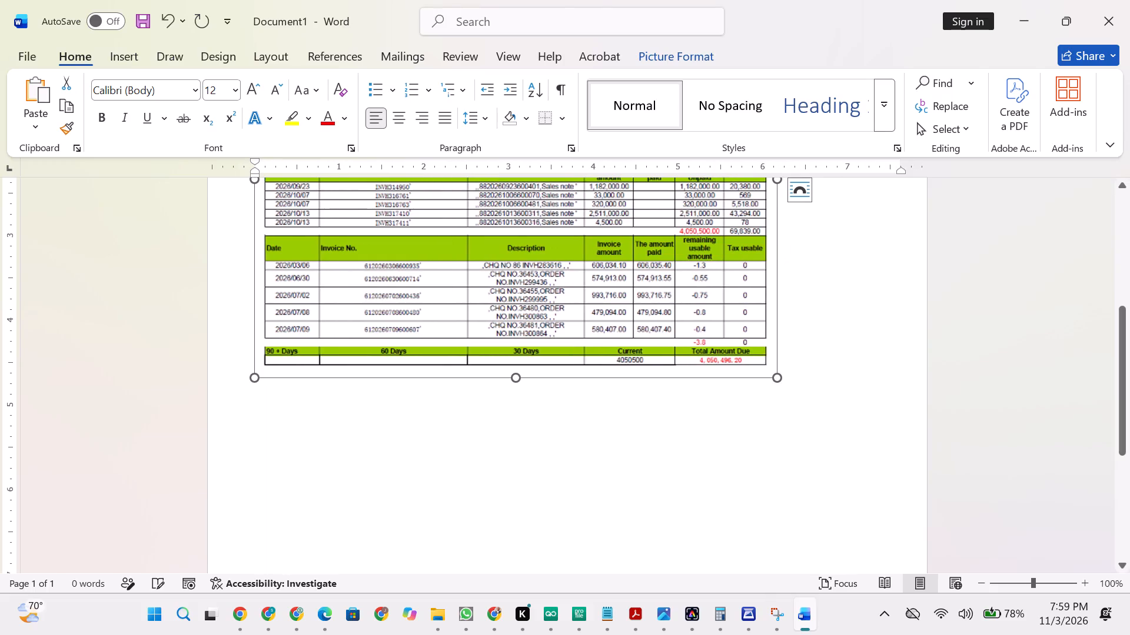
scroll(575, 269, "up", 5)
scroll(771, 296, "up", 4)
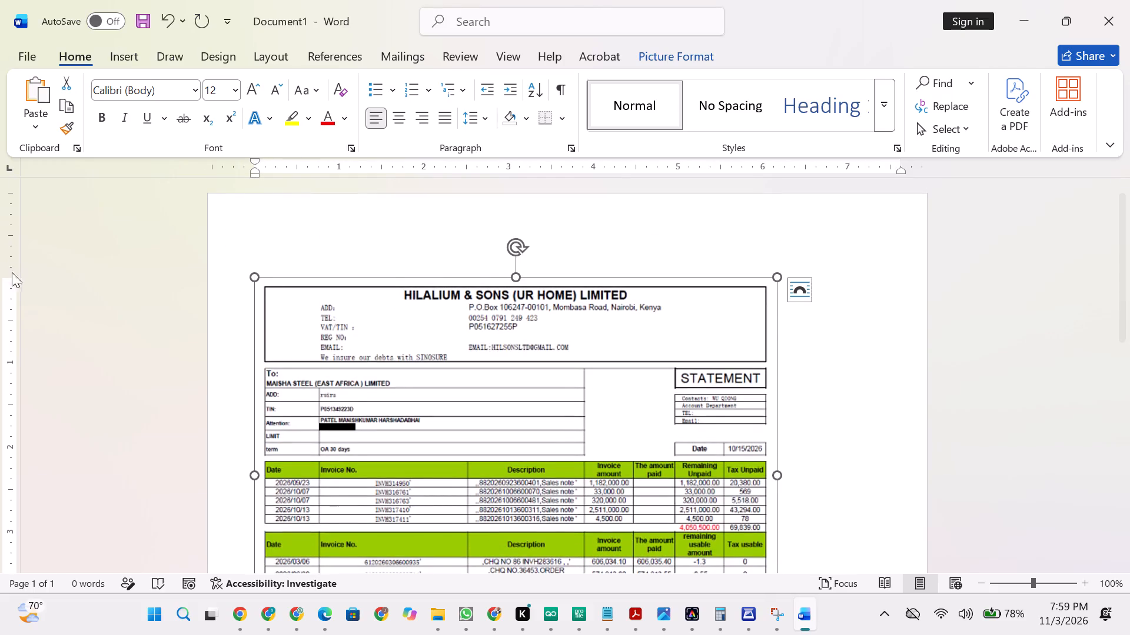
Reduce the page's top margin to about 0.6 inch above the statement image.
left_click_drag(6, 280, 14, 241)
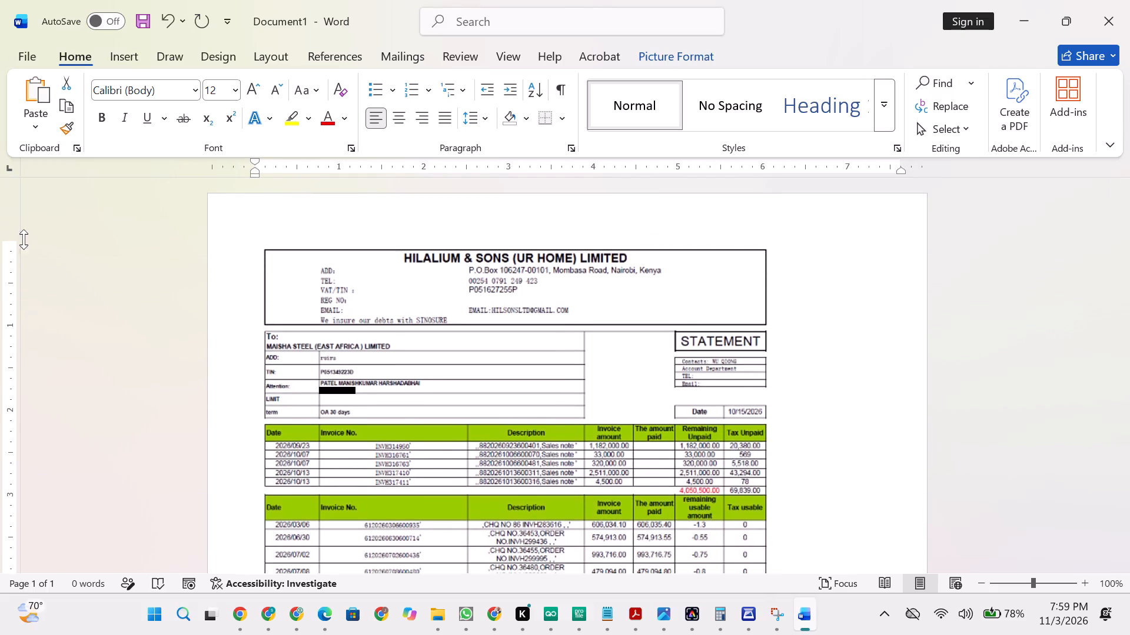
Enlarge the statement image proportionally to about 7.3 inches wide so it nearly fills the width between the margins.
scroll(467, 270, "down", 3)
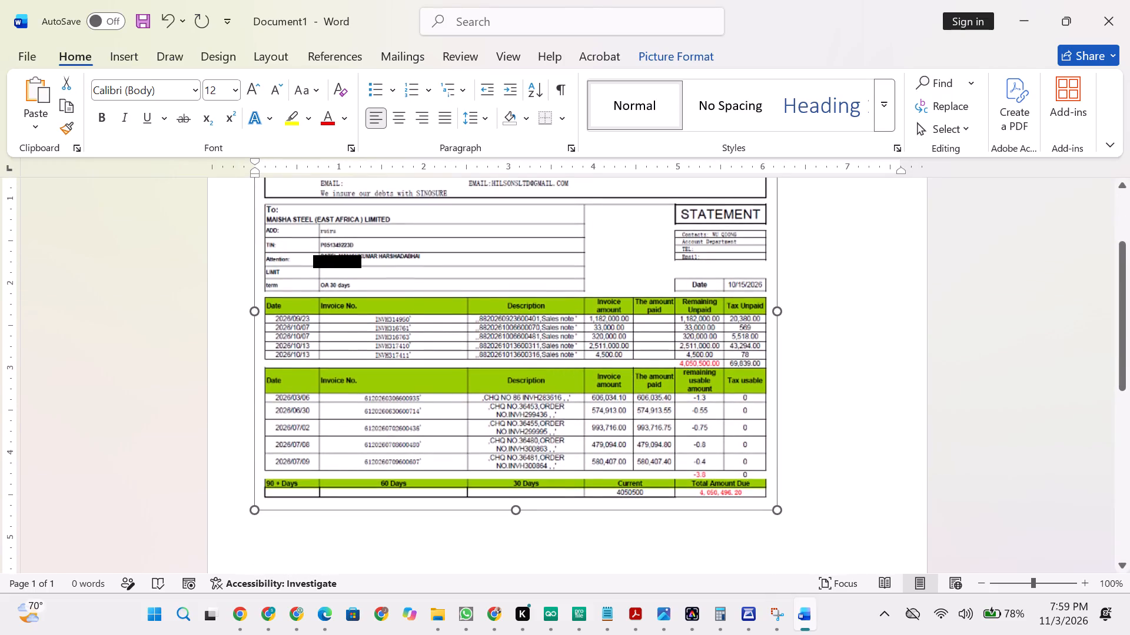
left_click_drag(782, 509, 786, 556)
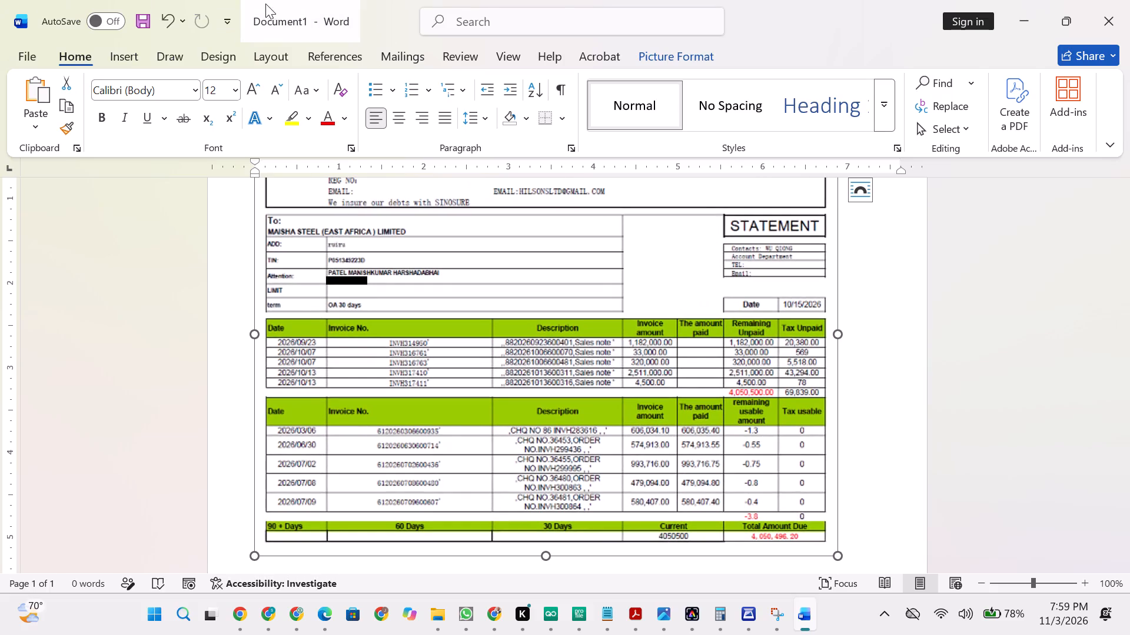
scroll(688, 215, "down", 4)
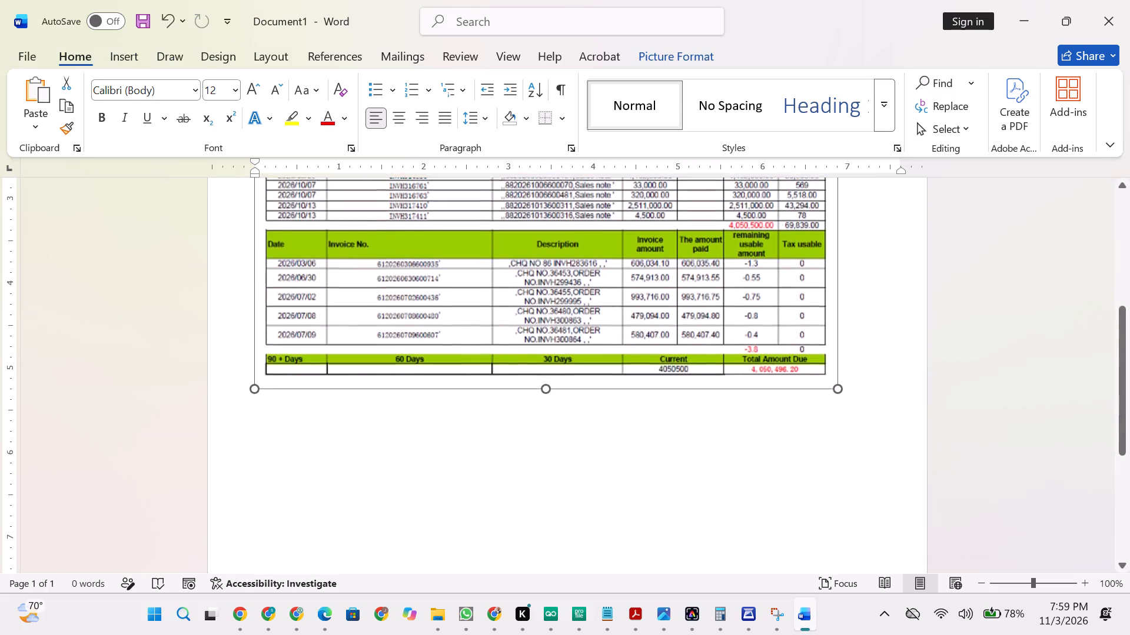
left_click_drag(837, 386, 846, 420)
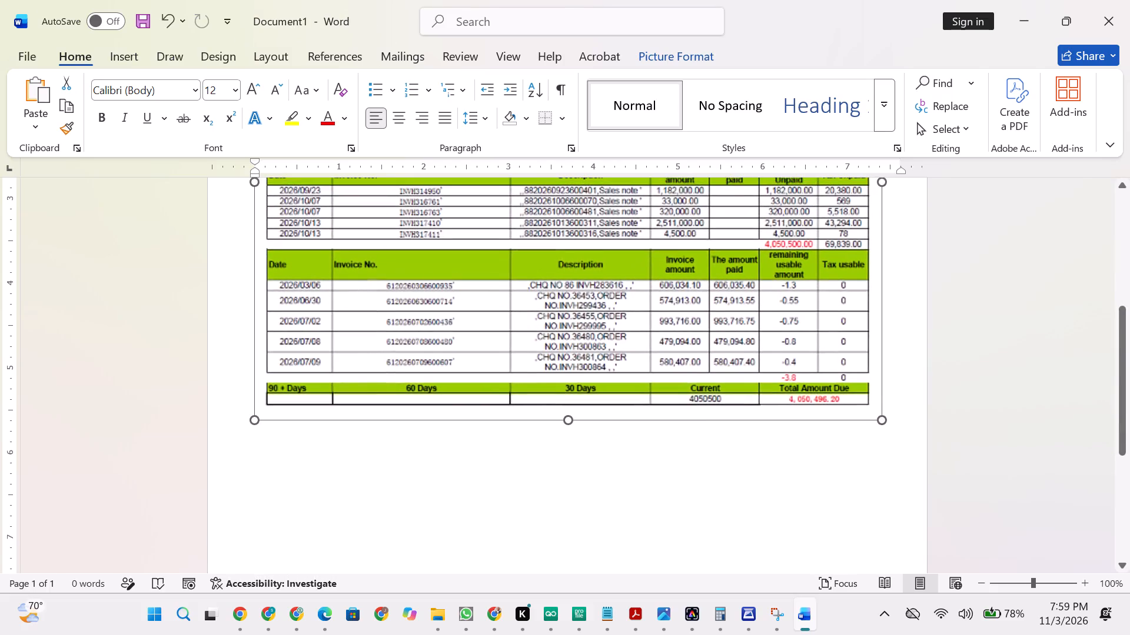
left_click_drag(846, 420, 846, 412)
Center the statement image horizontally between the page margins.
left_click(402, 111)
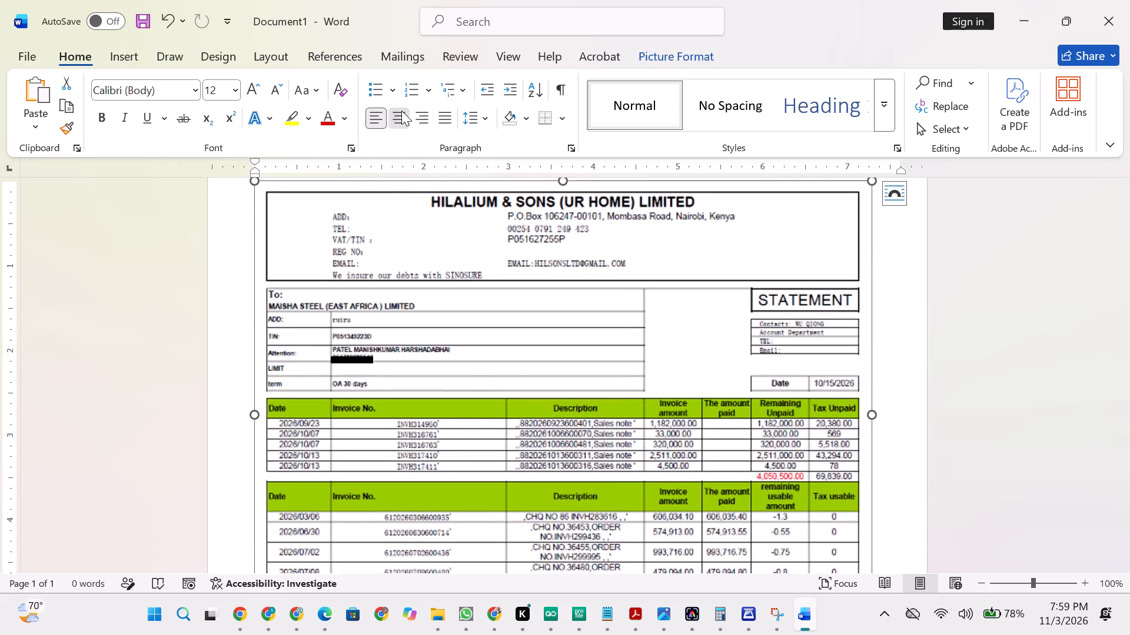
left_click(487, 316)
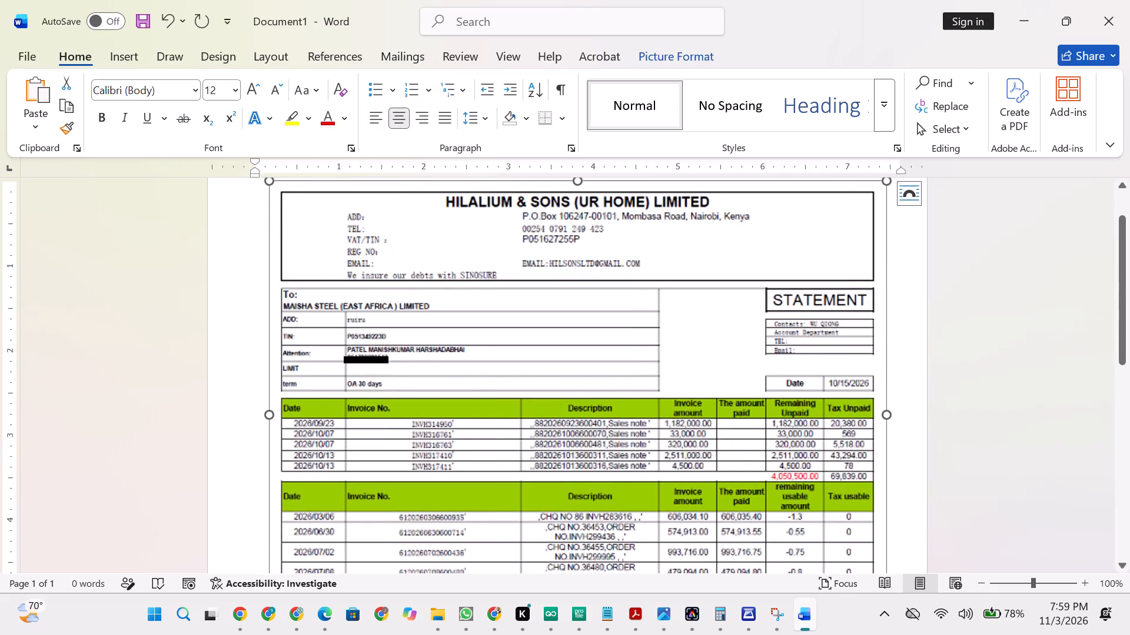
Check the placement of the whole statement image on the page and fine-tune the top margin above it.
scroll(460, 255, "up", 5)
scroll(507, 260, "down", 6)
scroll(667, 332, "up", 3)
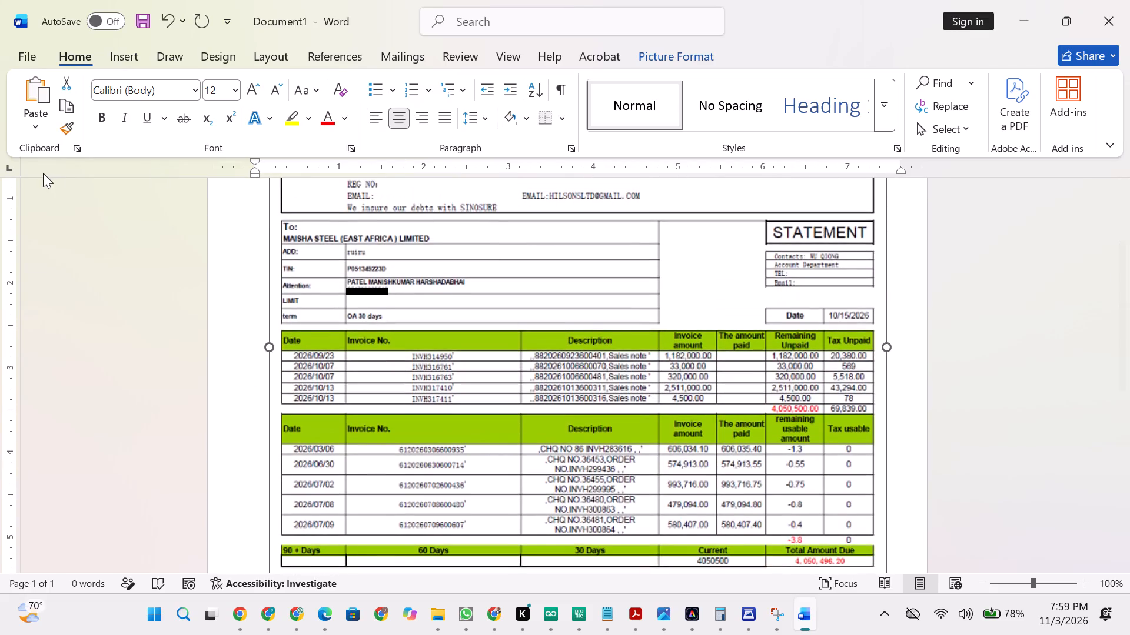
scroll(43, 173, "up", 3)
scroll(16, 225, "up", 3)
scroll(77, 207, "up", 3)
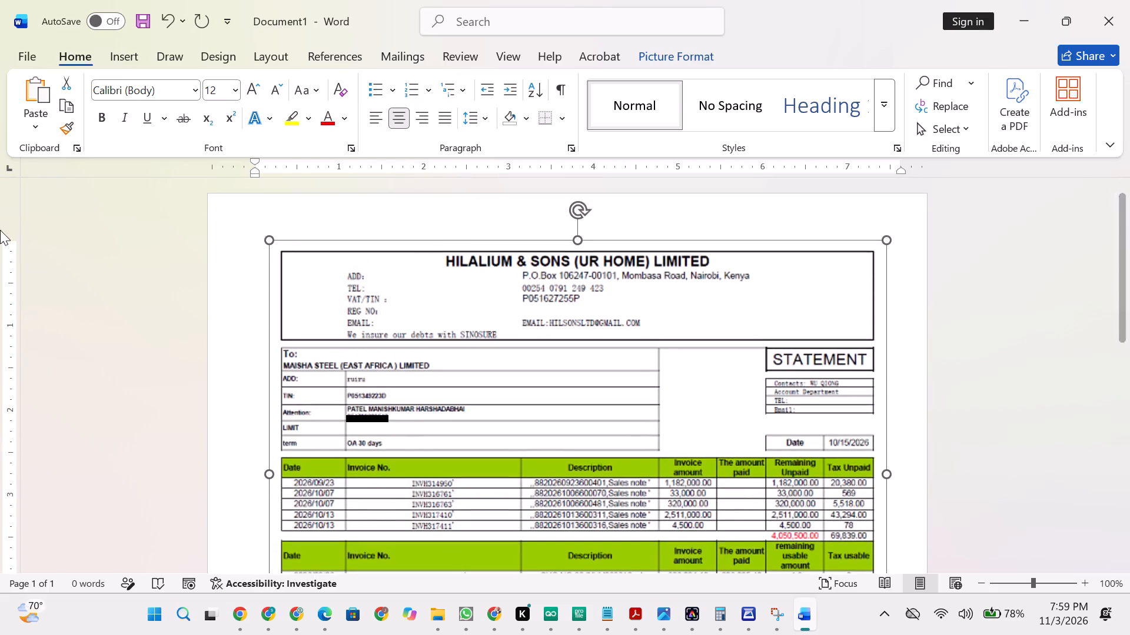
left_click_drag(8, 241, 4, 248)
Deselect the statement image and place the insertion point directly after it, beside the total amount due row.
scroll(540, 270, "down", 6)
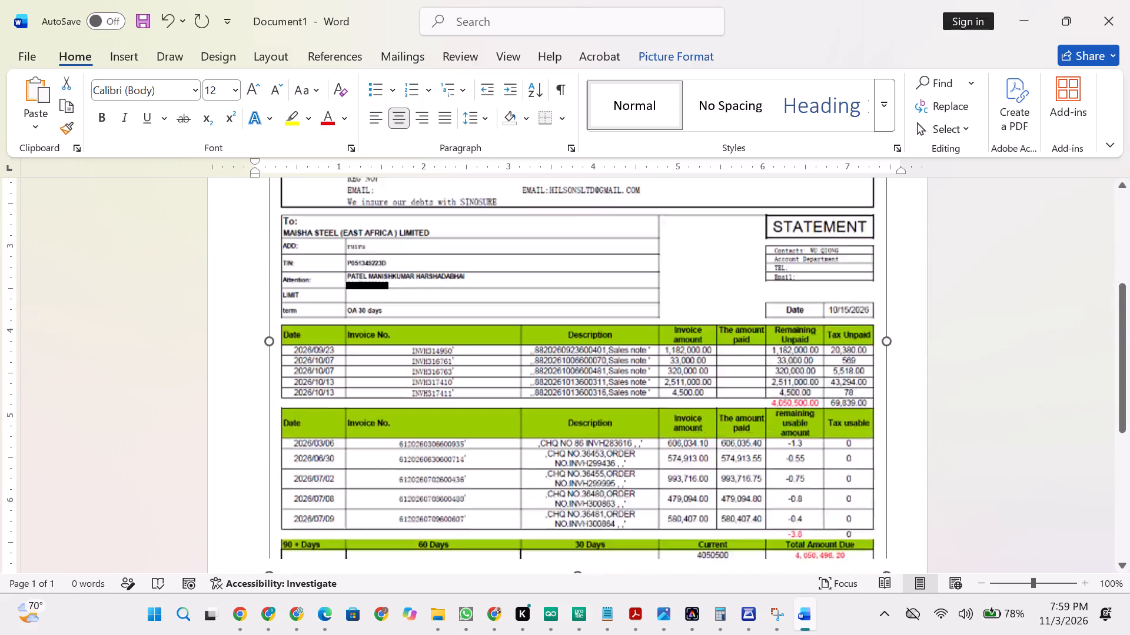
scroll(458, 253, "down", 4)
left_click(896, 283)
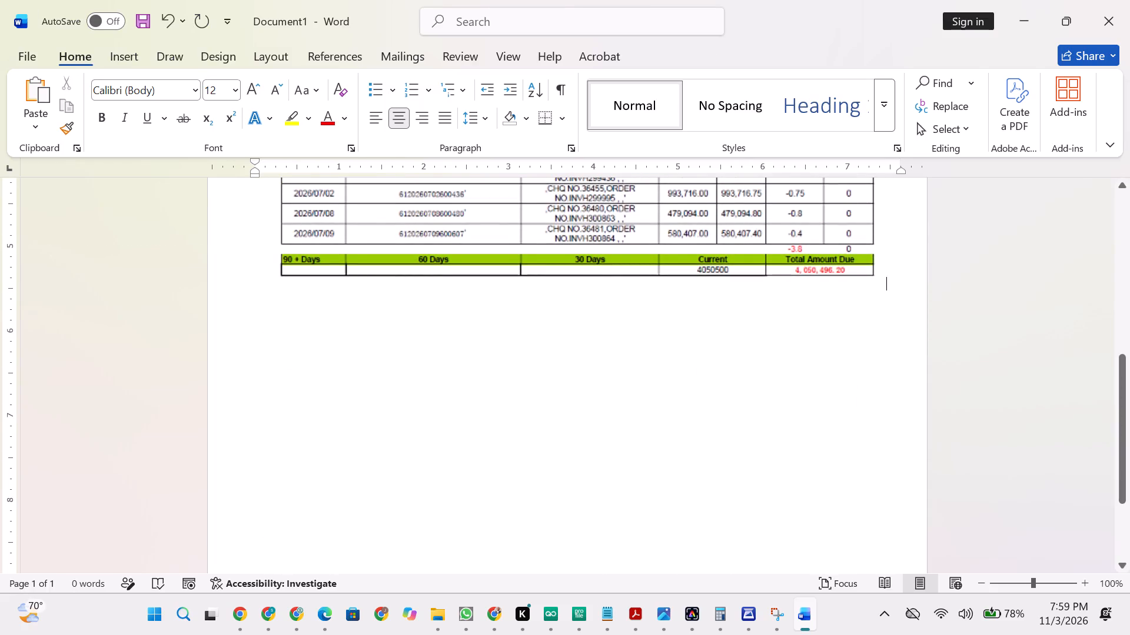
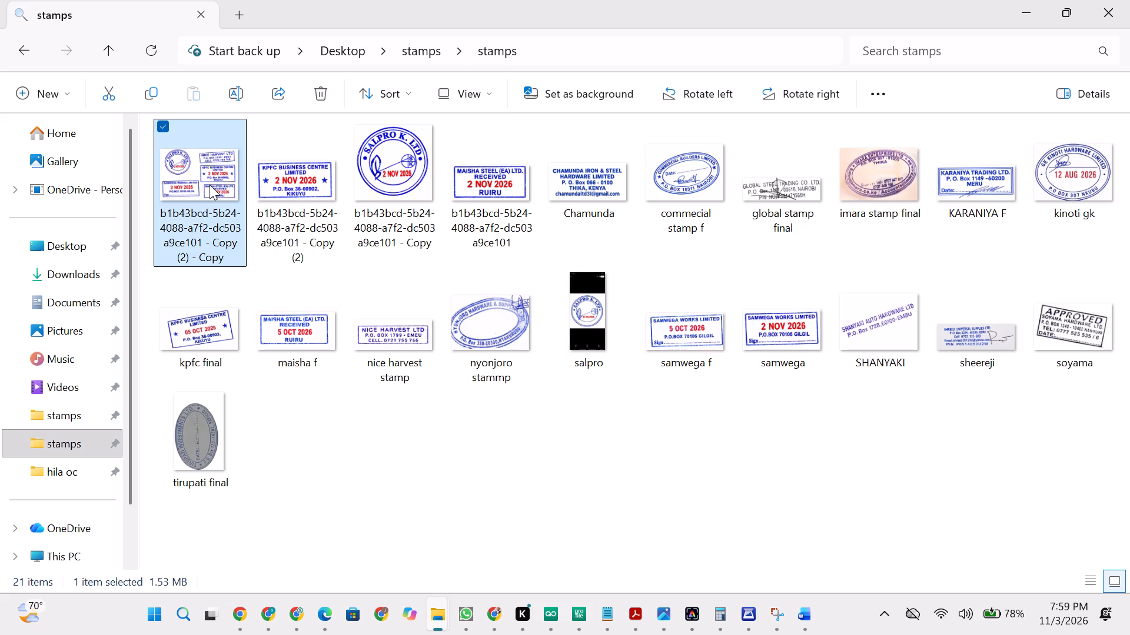
Open the combined multi-stamp image, named as "Copy (2) - Copy", from the stamps folder.
triple_click(210, 185)
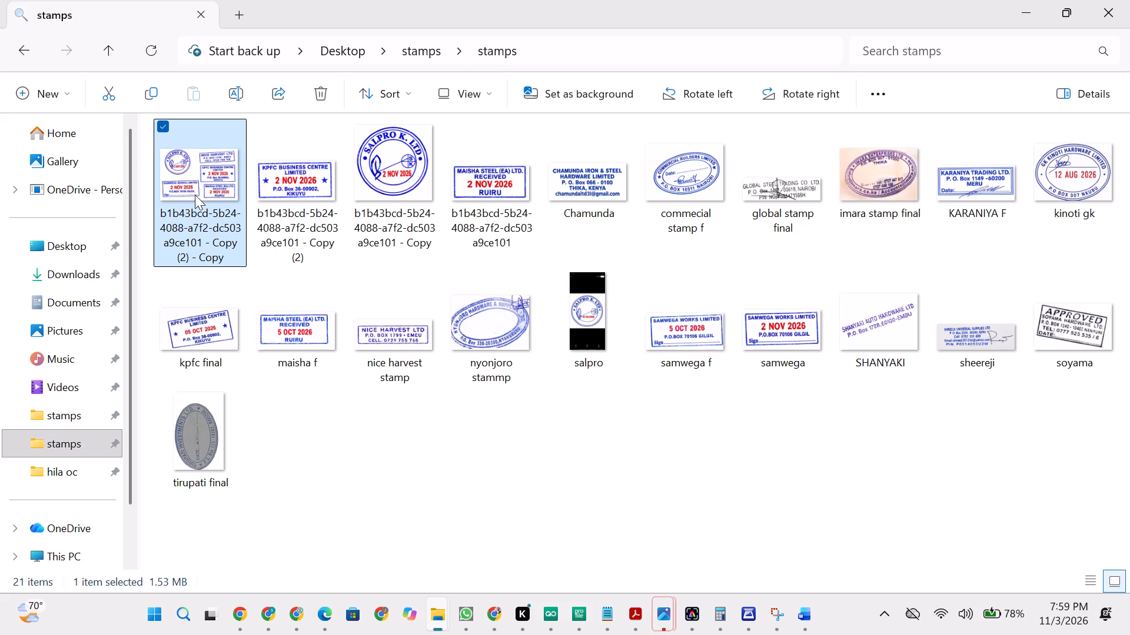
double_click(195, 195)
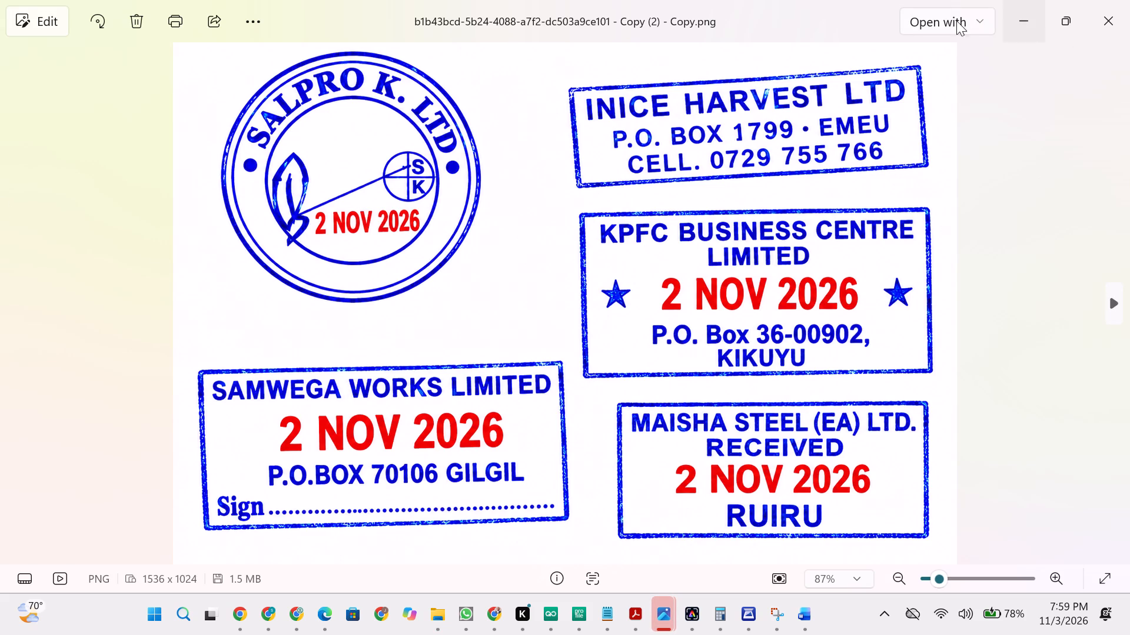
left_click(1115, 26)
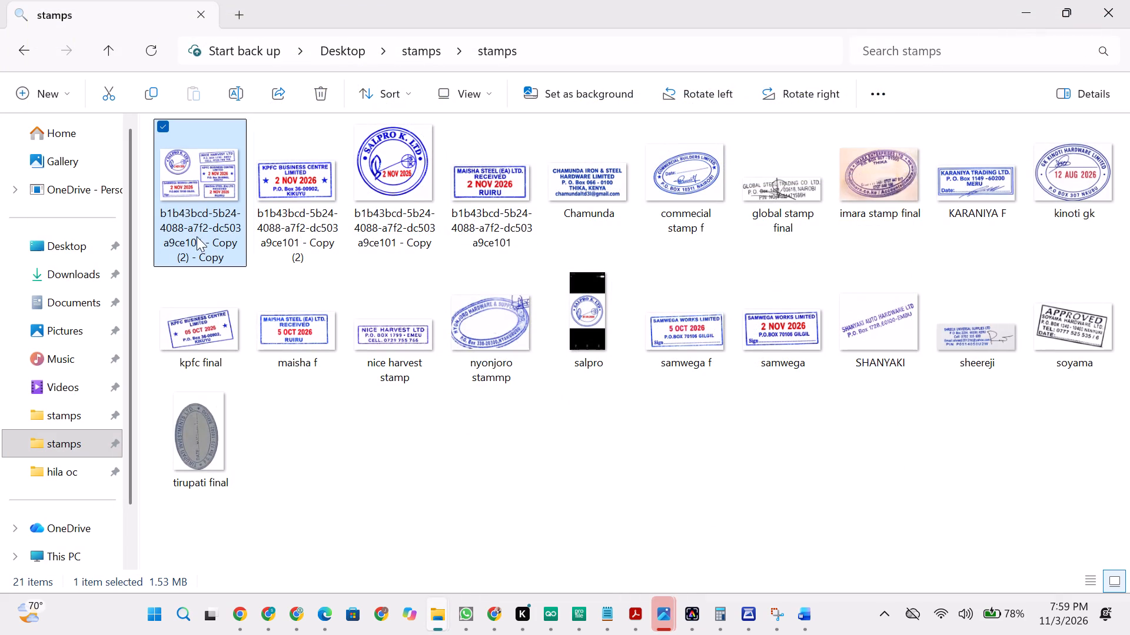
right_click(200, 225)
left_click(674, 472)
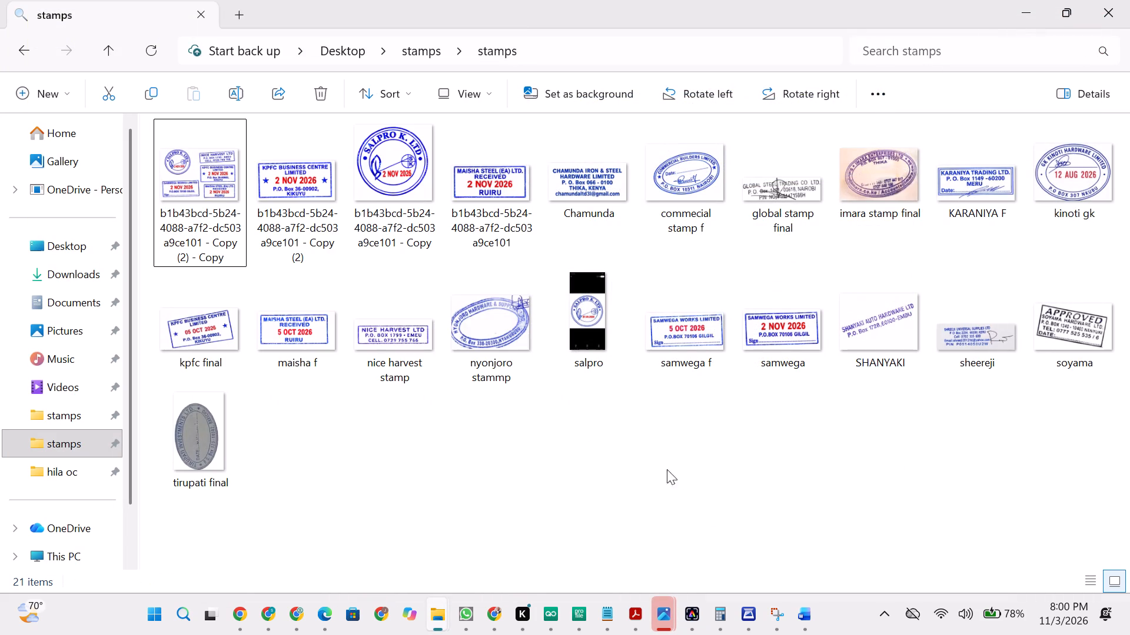
Crop the combined stamps image to only the MAISHA STEEL (EA) LTD. stamp, about 677 x 310 pixels, and save it over the original.
right_click(212, 183)
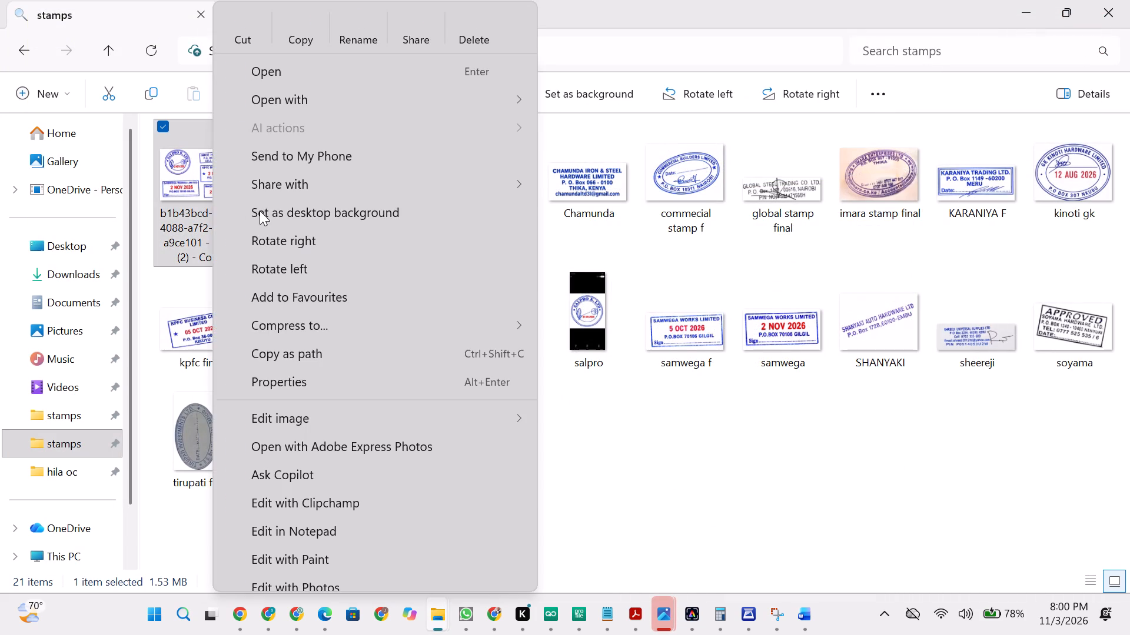
left_click(332, 79)
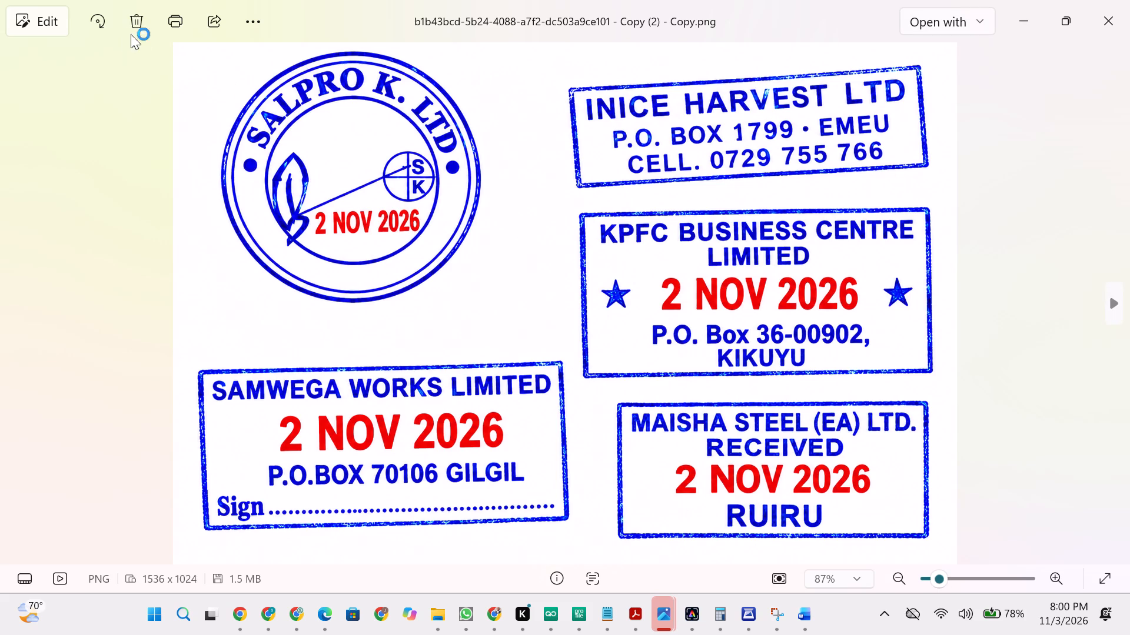
left_click(36, 16)
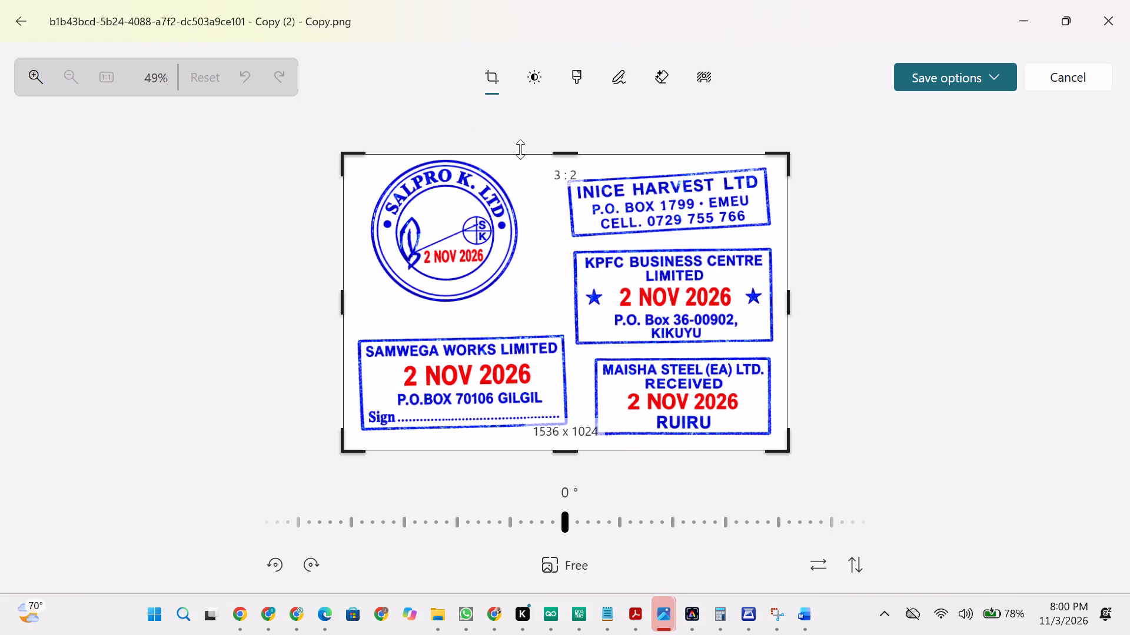
left_click_drag(556, 146, 591, 345)
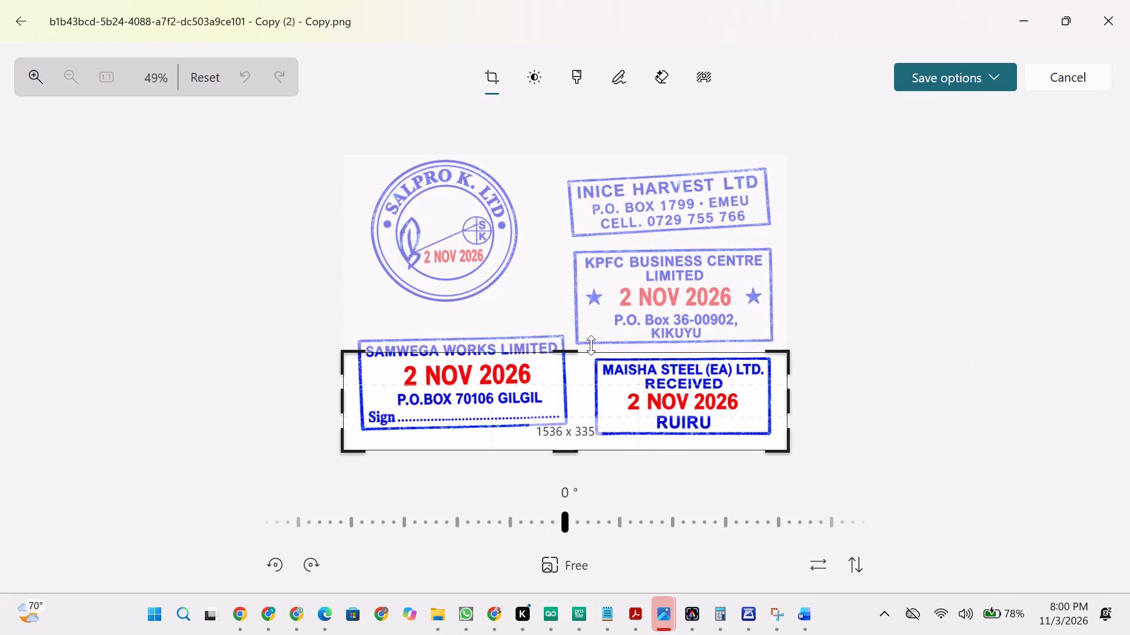
left_click_drag(591, 345, 591, 346)
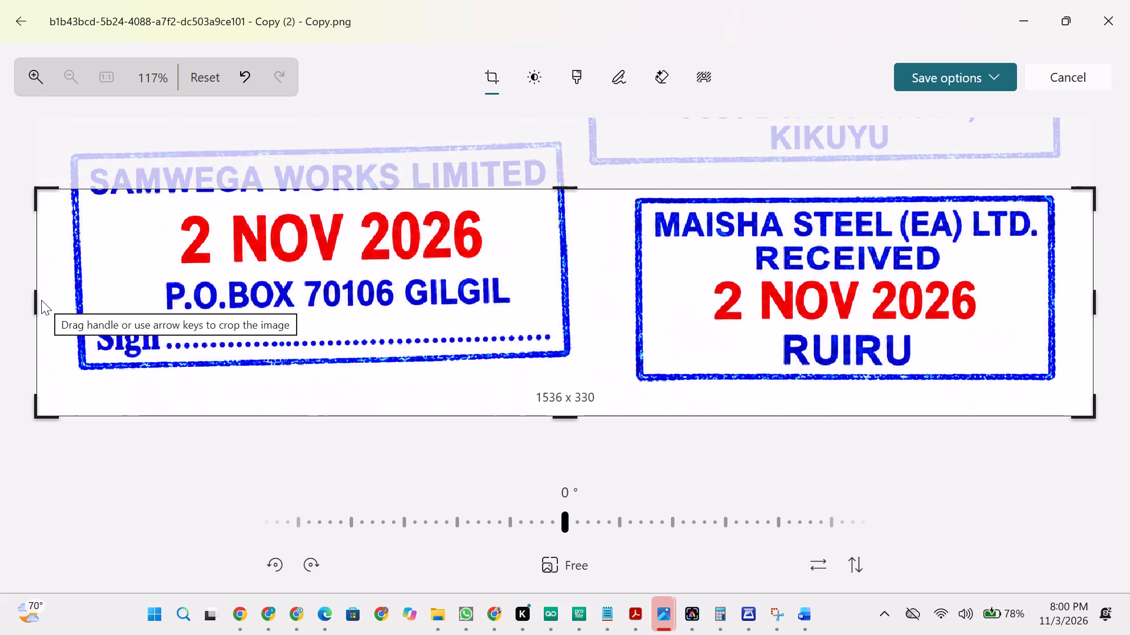
left_click(41, 300)
left_click_drag(41, 301, 626, 299)
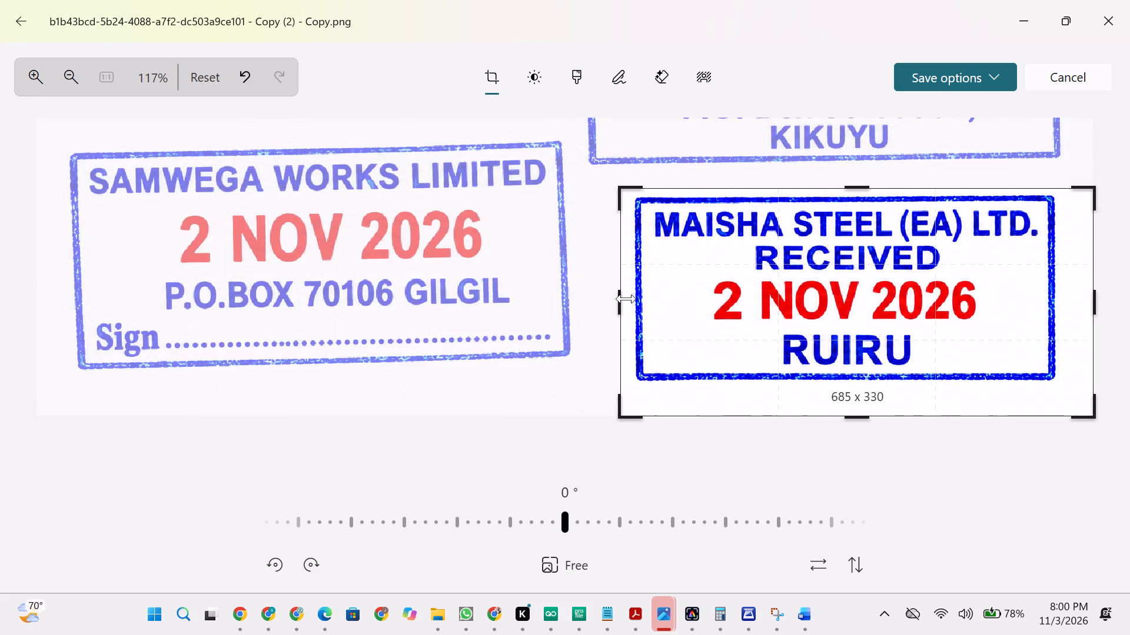
left_click_drag(626, 299, 618, 300)
left_click(563, 446)
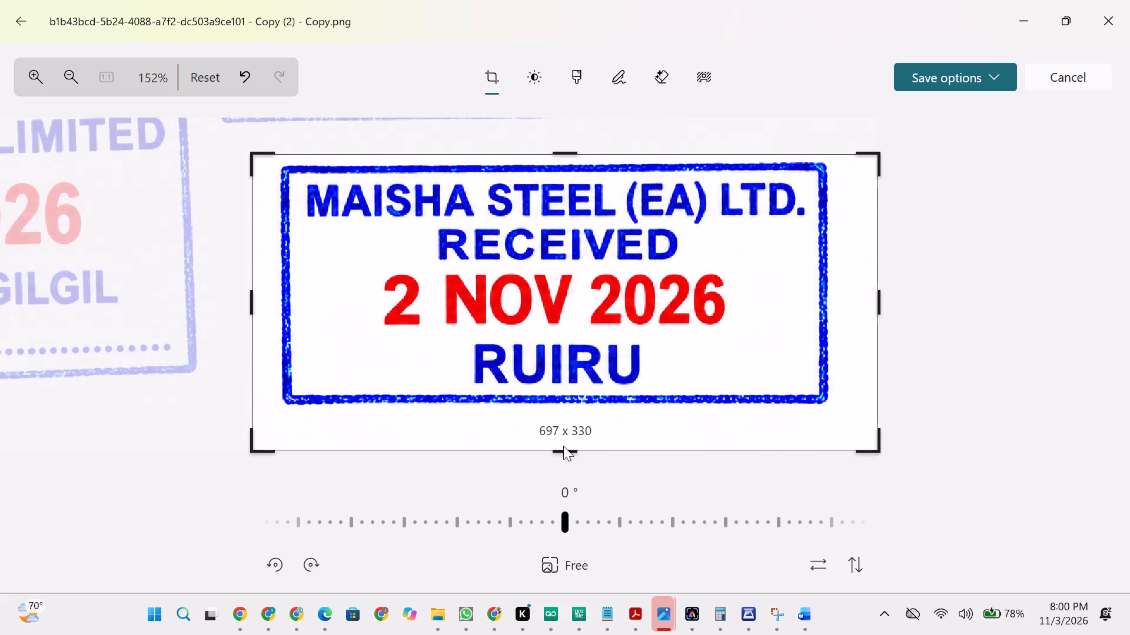
left_click_drag(563, 446, 566, 427)
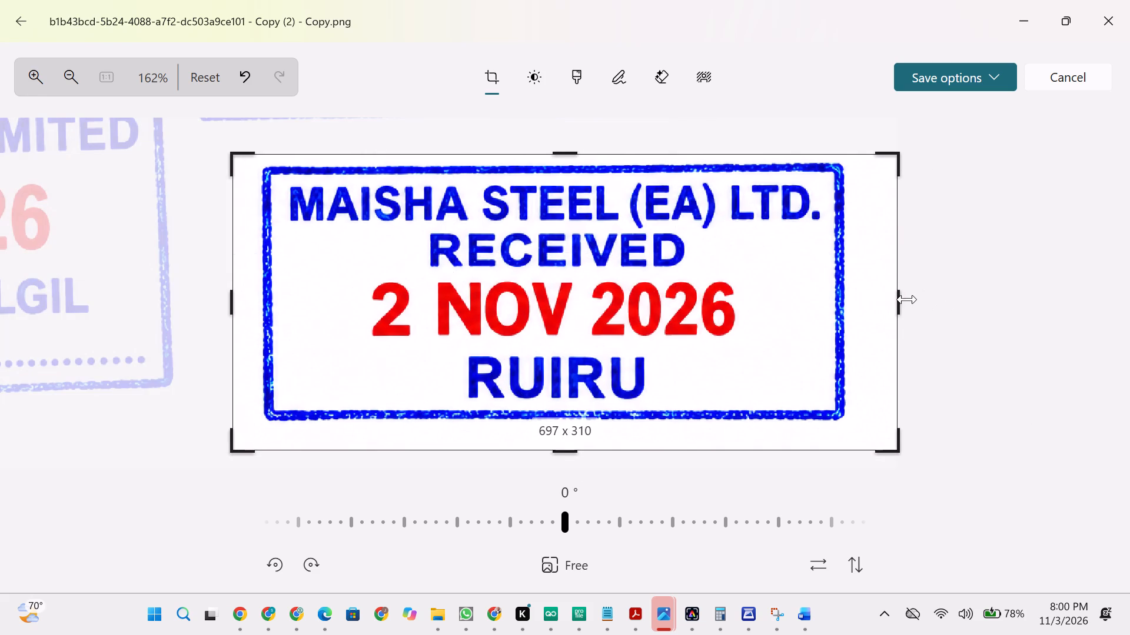
left_click_drag(901, 299, 882, 301)
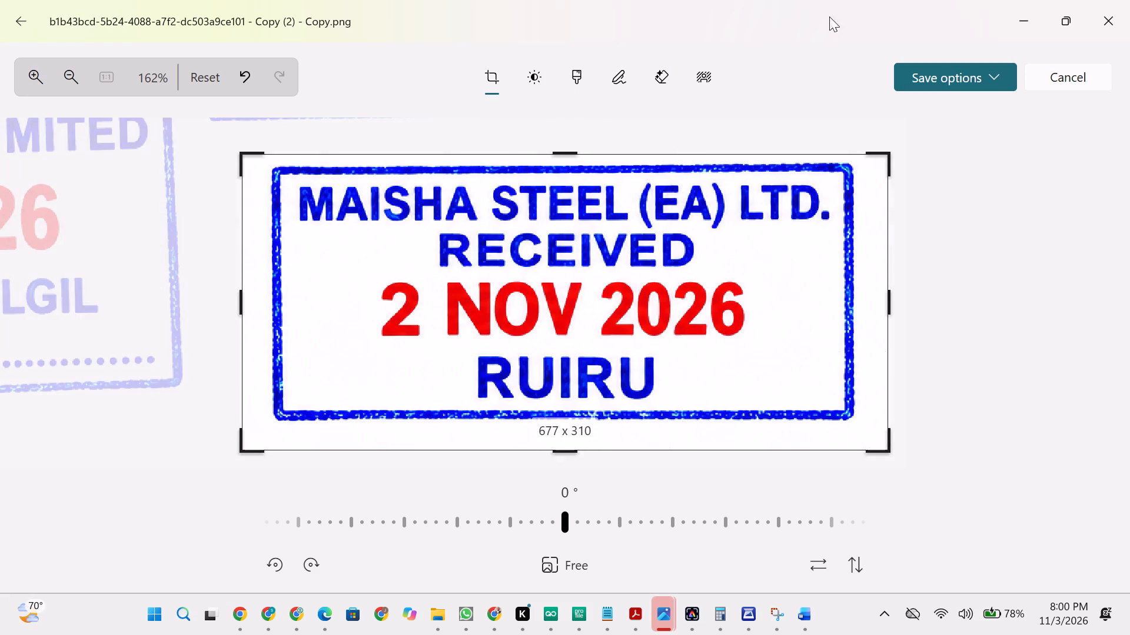
left_click(968, 74)
left_click(940, 141)
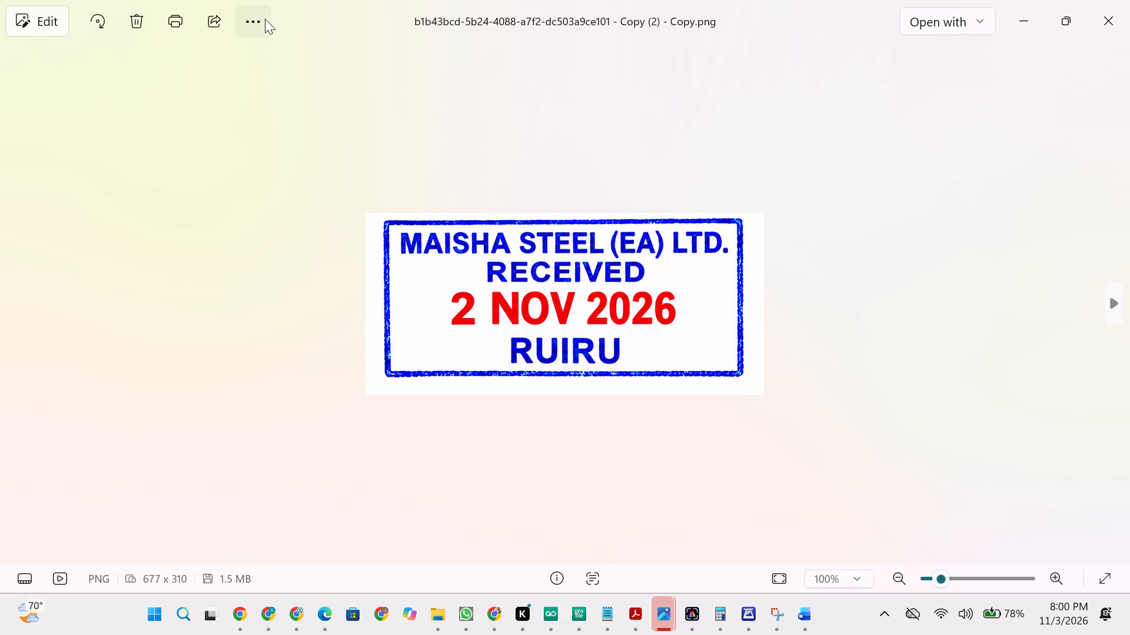
Copy the cropped Maisha Steel stamp and paste it below the statement in the Word document.
left_click(265, 19)
left_click(192, 91)
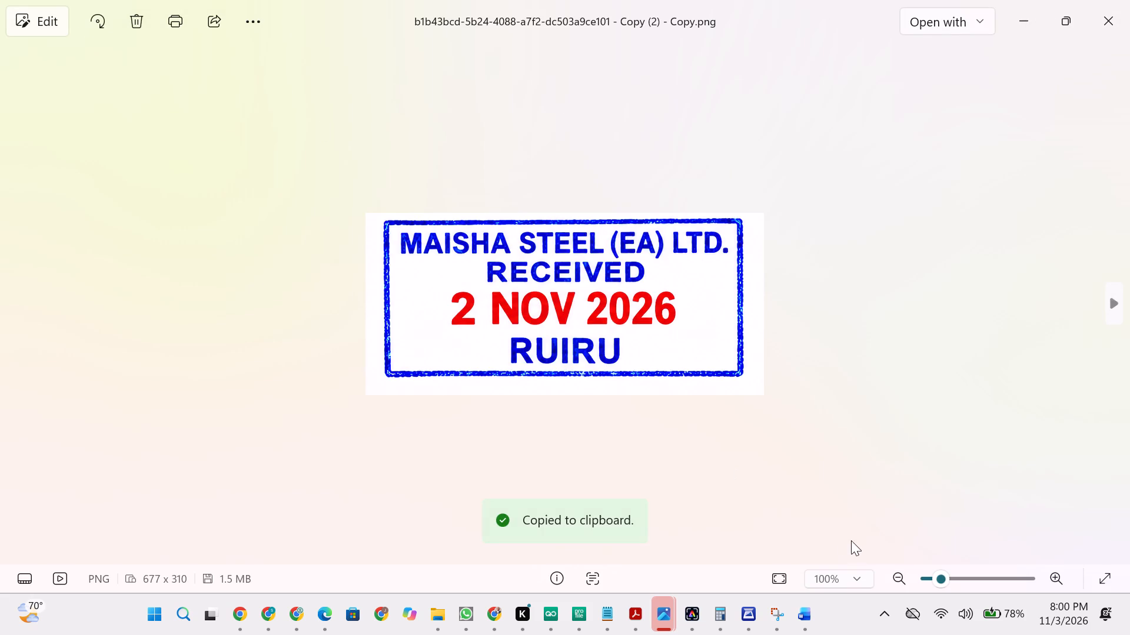
left_click(808, 614)
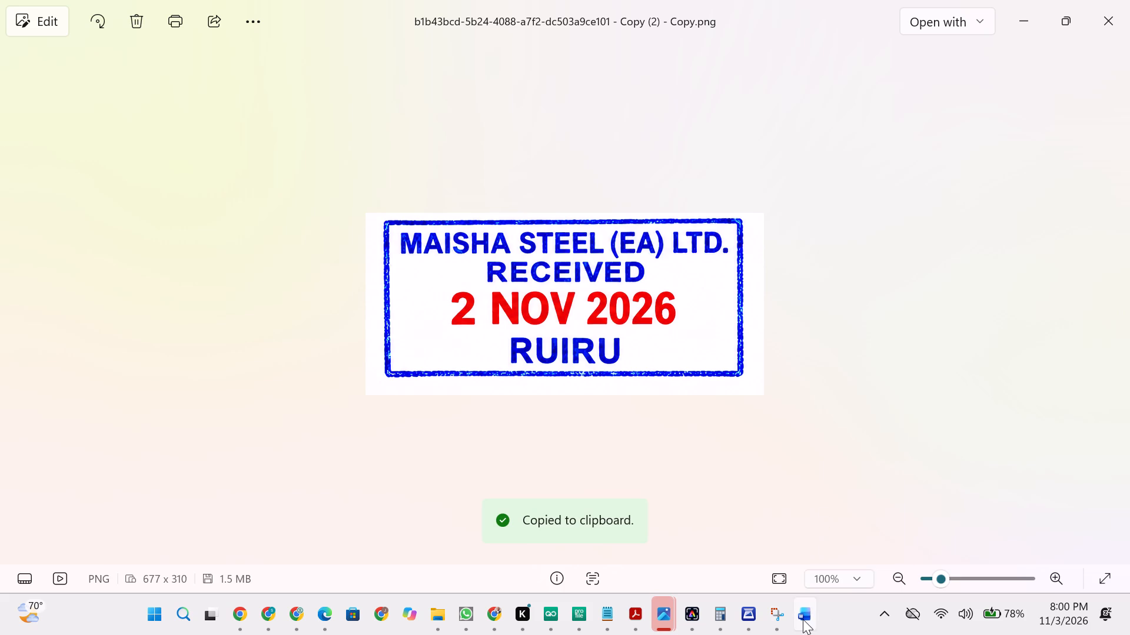
left_click(803, 619)
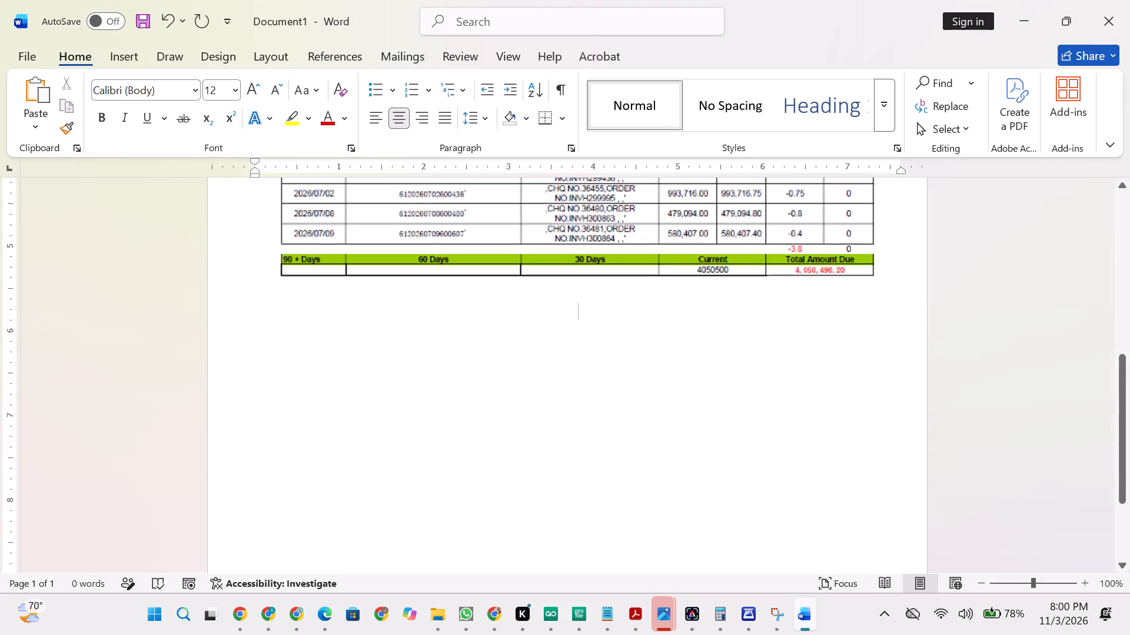
key("ctrl+v")
Shrink the pasted Maisha Steel stamp to about 2.5 inches wide and tilt it about 10 degrees counter-clockwise.
left_click(681, 330)
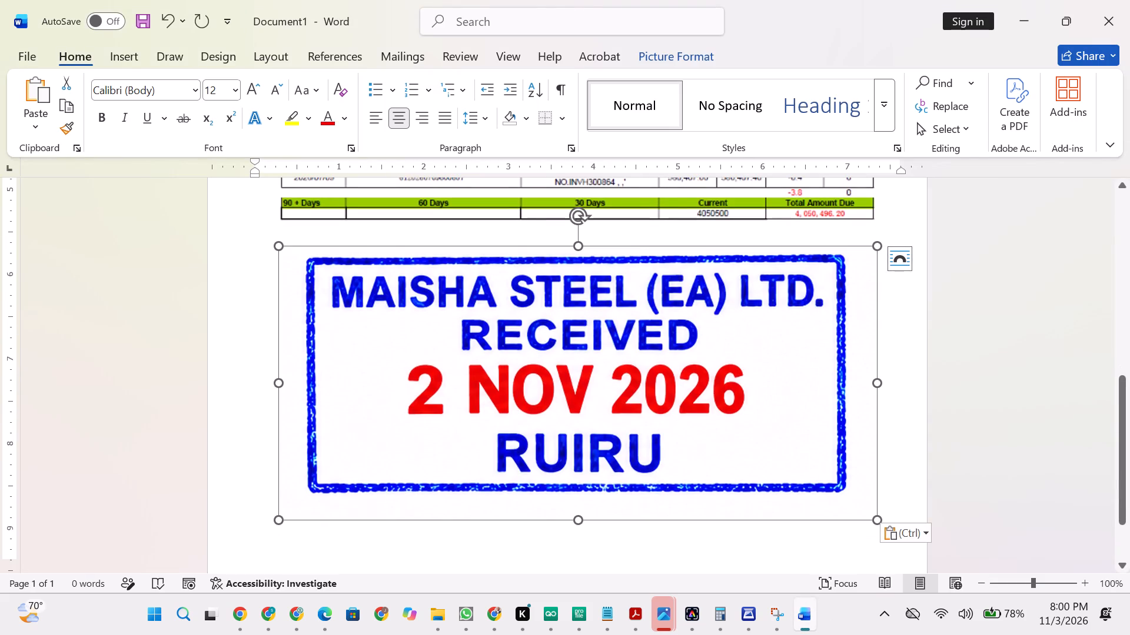
left_click_drag(879, 248, 573, 340)
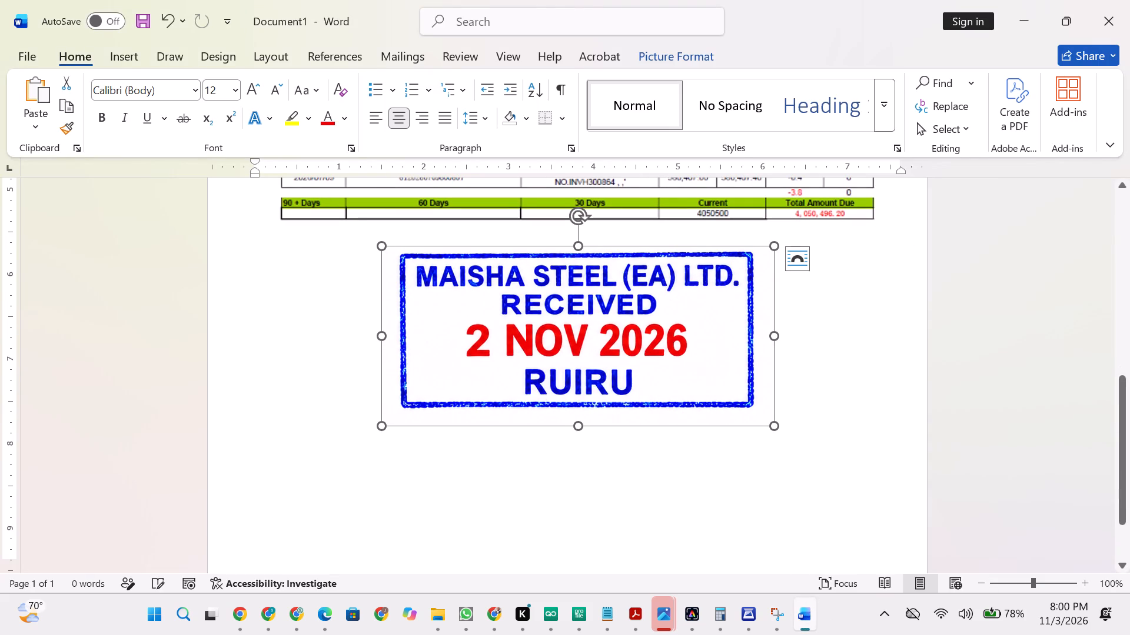
left_click_drag(774, 247, 591, 309)
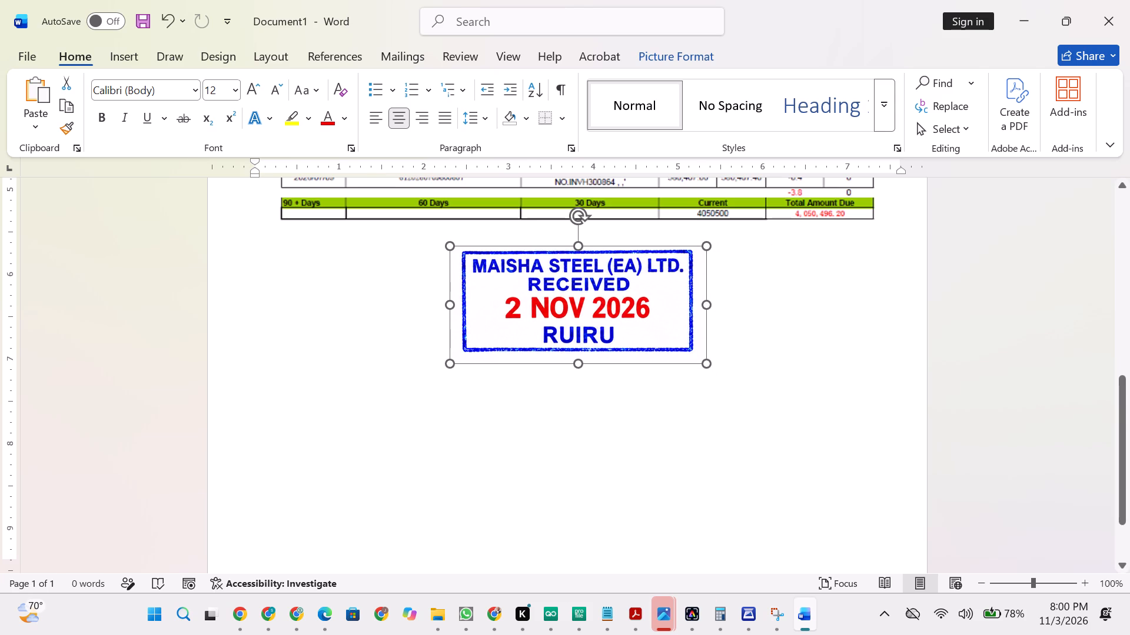
left_click(514, 304)
left_click_drag(453, 245, 481, 270)
left_click(616, 325)
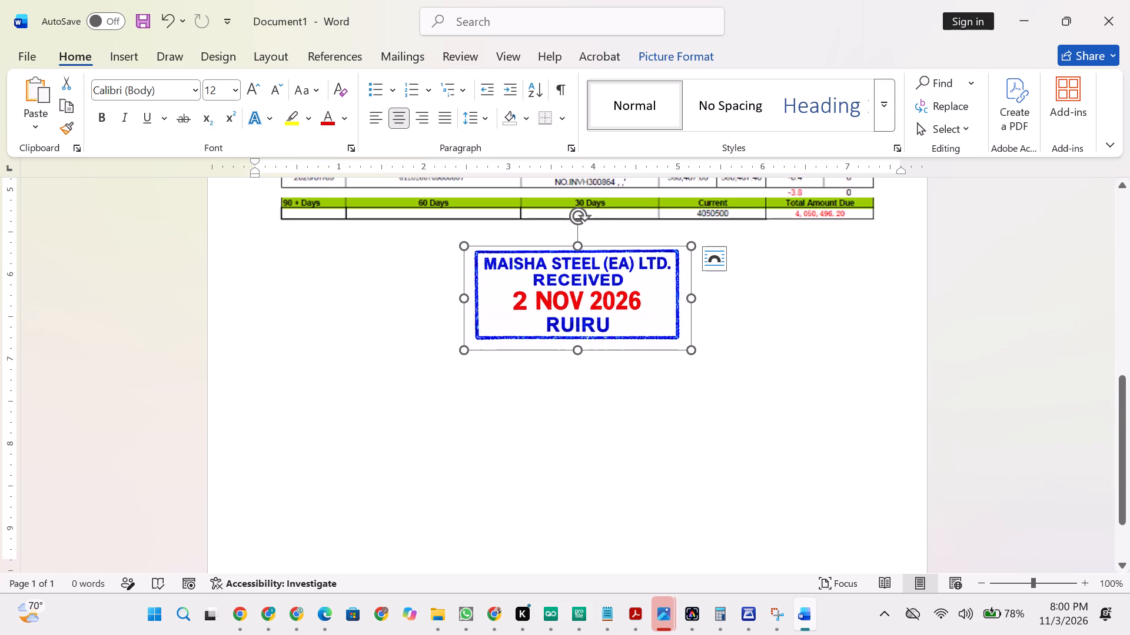
left_click_drag(579, 219, 564, 225)
left_click(619, 315)
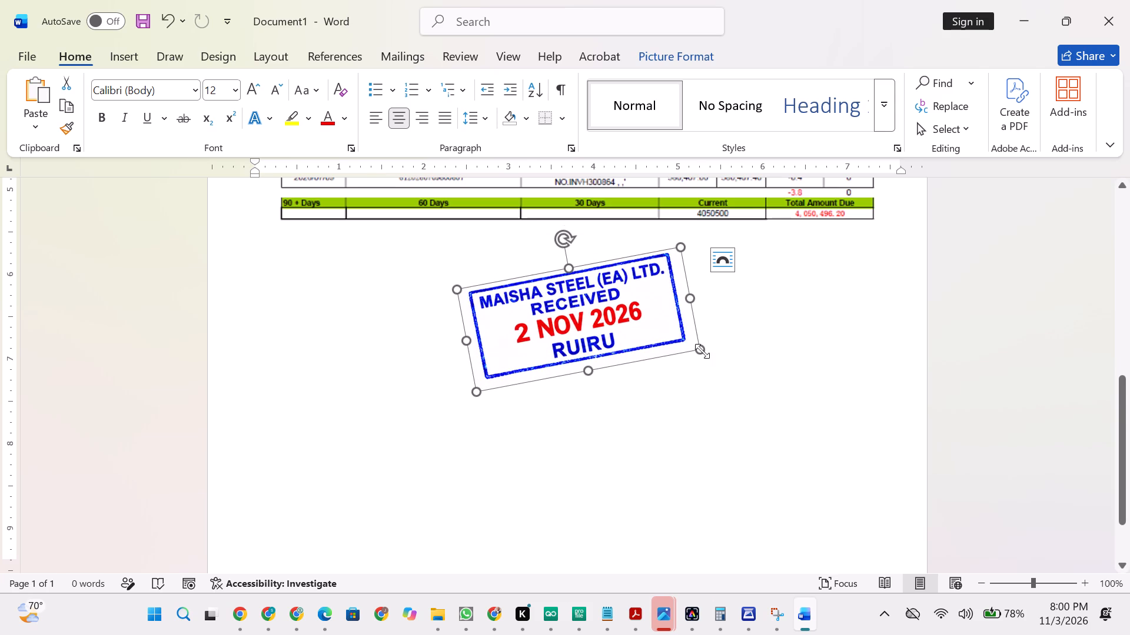
left_click_drag(700, 349, 687, 336)
left_click(776, 354)
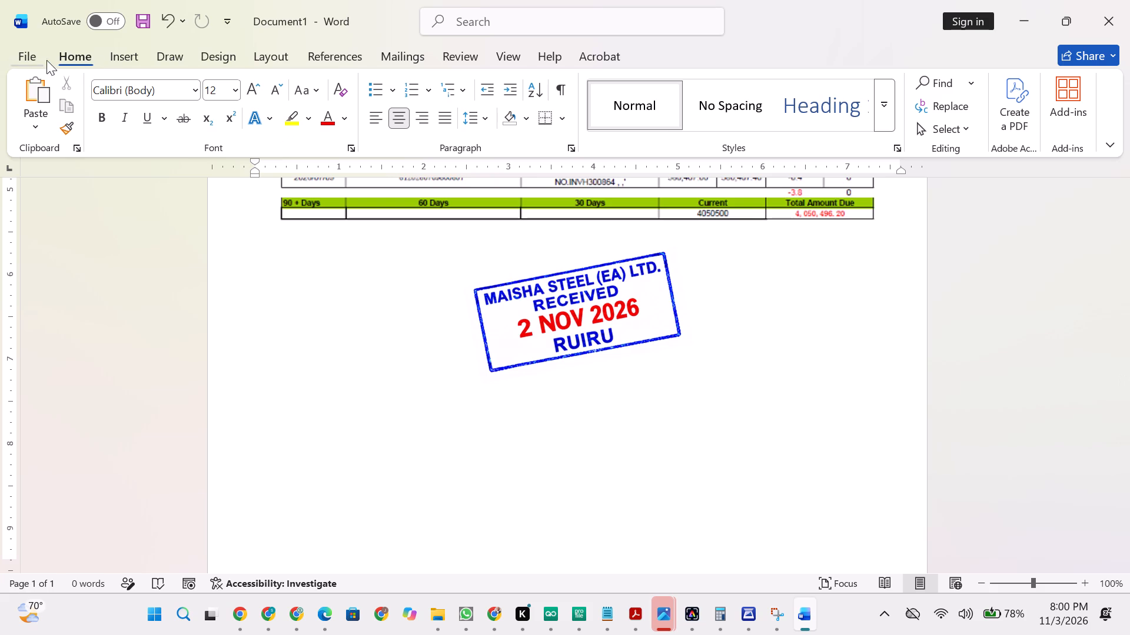
Save the stamped statement as a PDF named maisha in the hila oc folder.
left_click(32, 54)
left_click(68, 341)
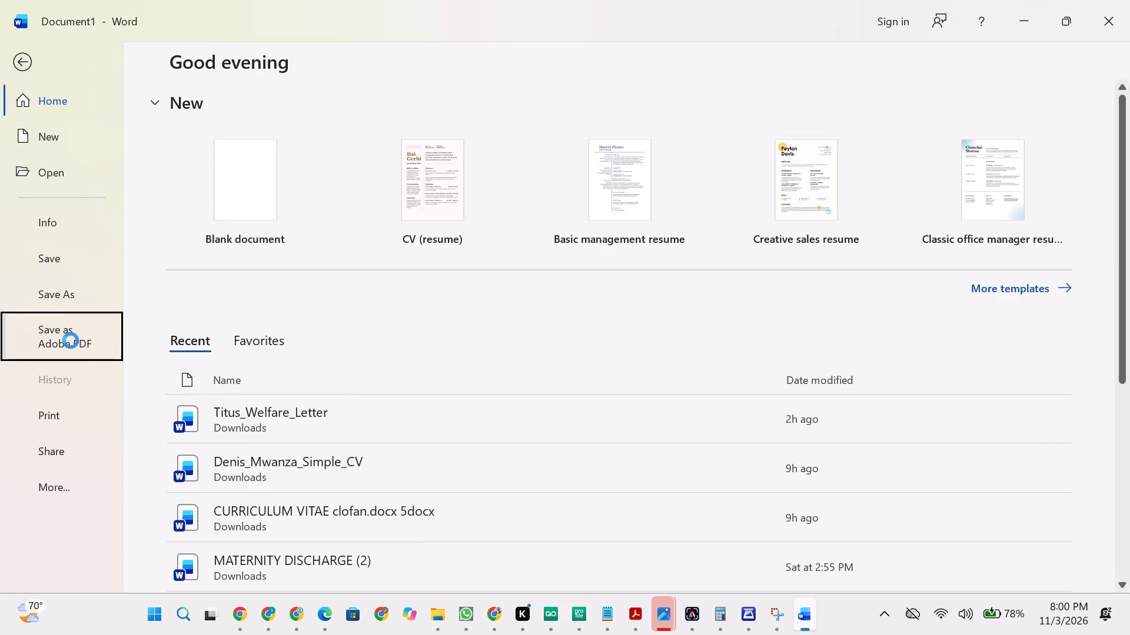
left_click(683, 320)
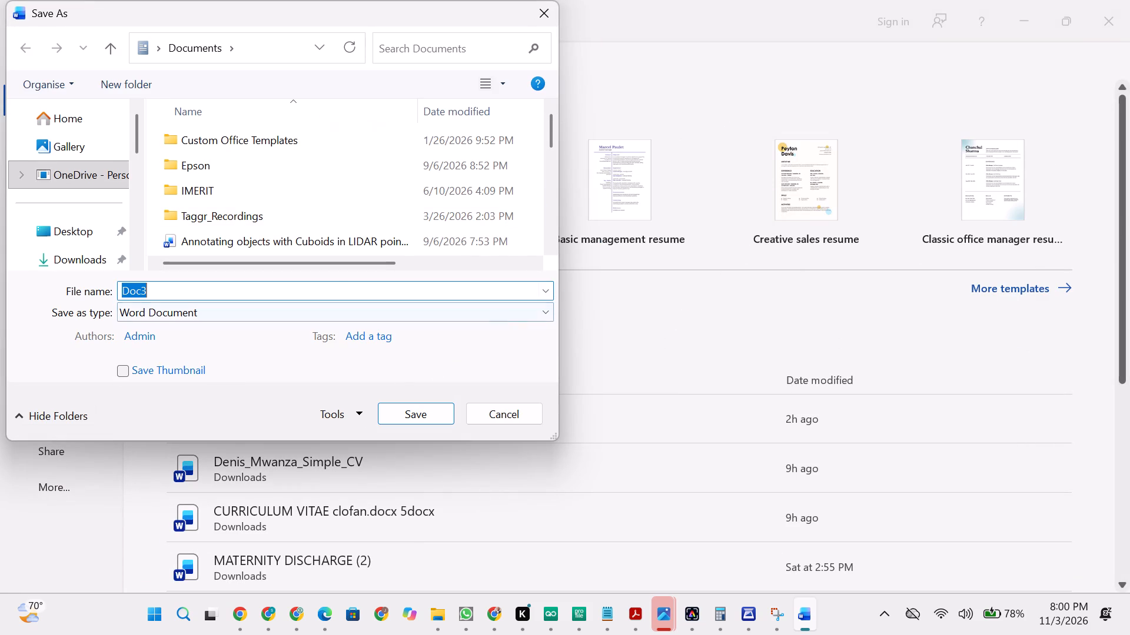
triple_click(341, 286)
left_click(341, 286)
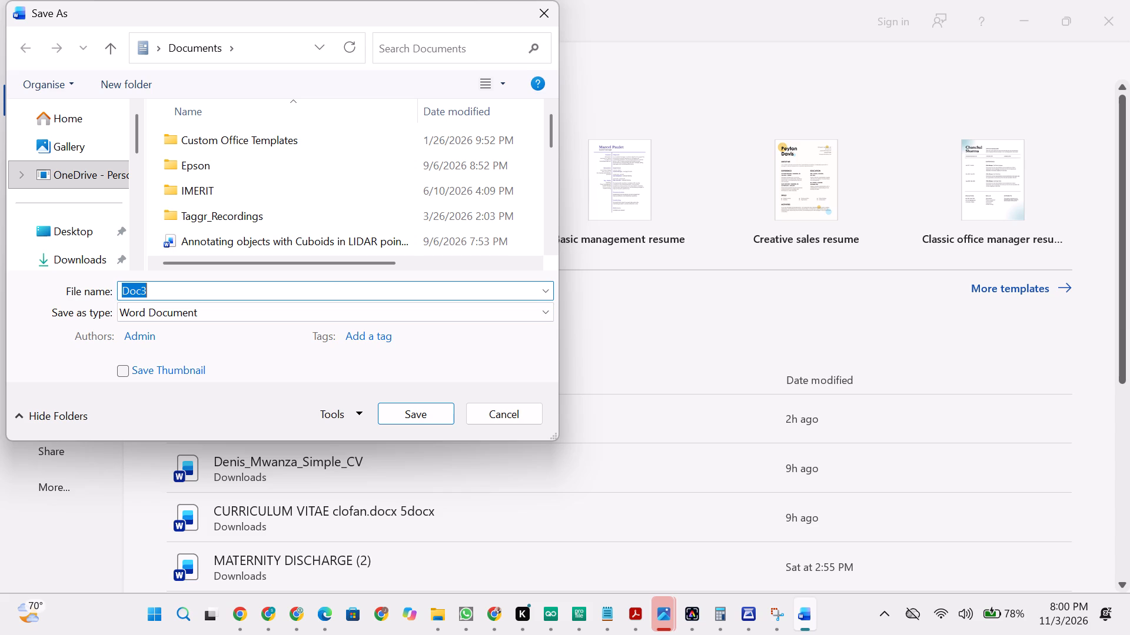
key("m")
key("a")
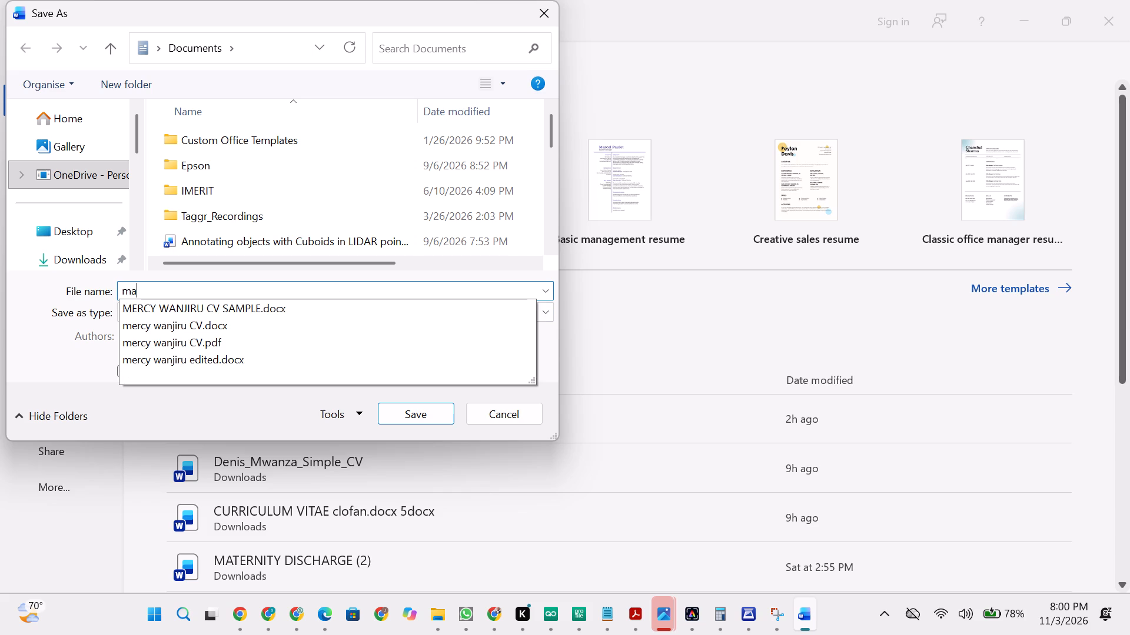
key("i")
type("sh")
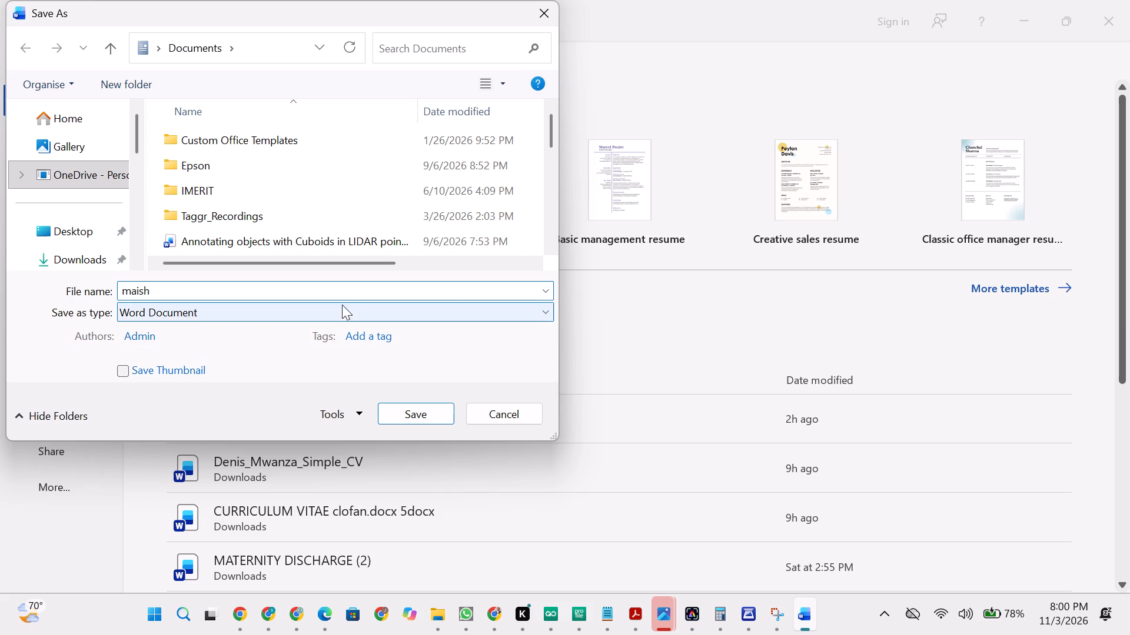
key("a")
left_click(362, 321)
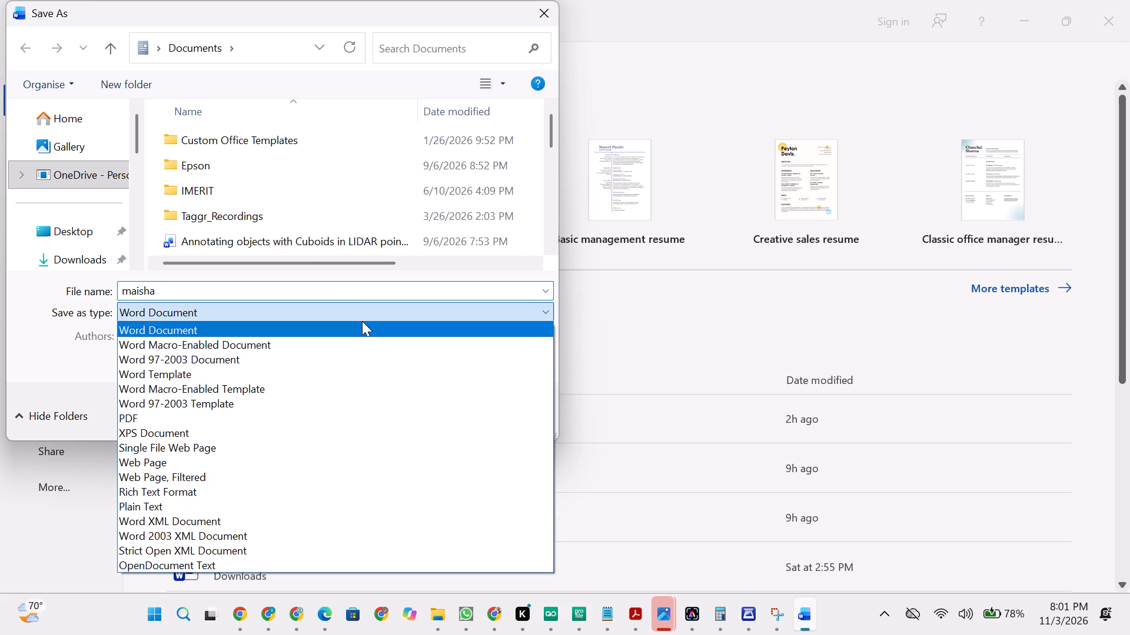
left_click(379, 417)
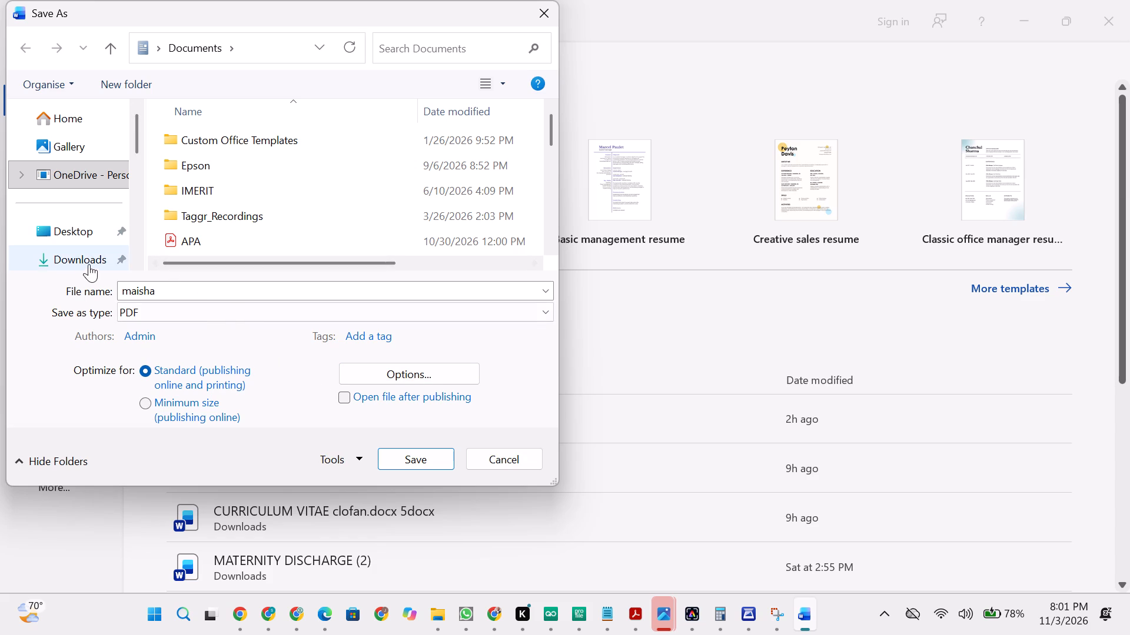
scroll(87, 246, "down", 2)
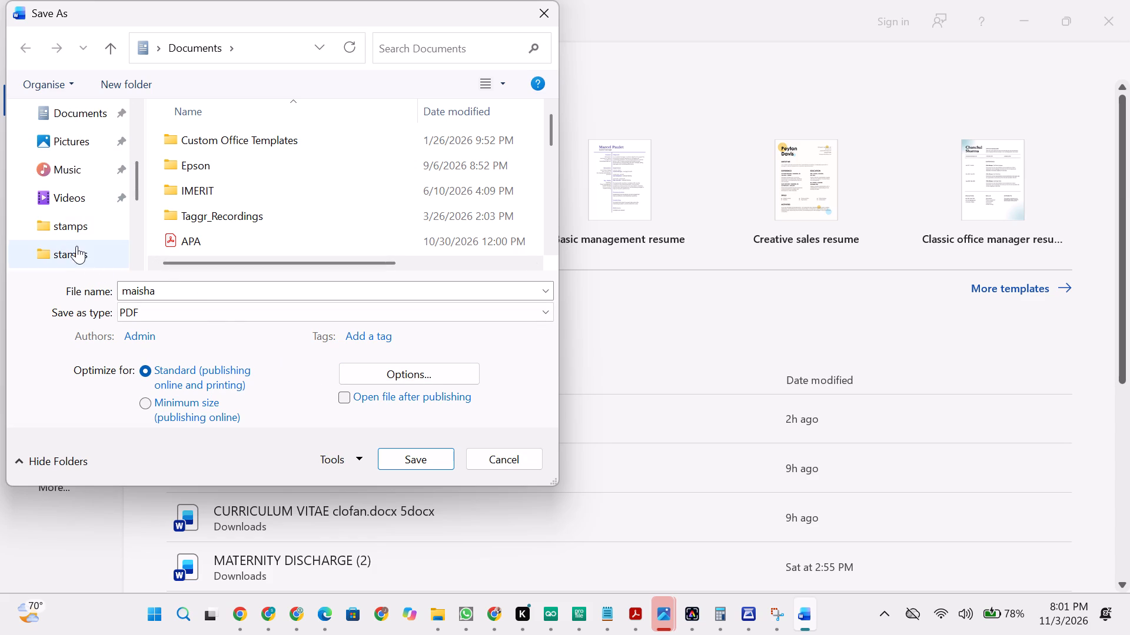
scroll(79, 228, "down", 1)
left_click(70, 196)
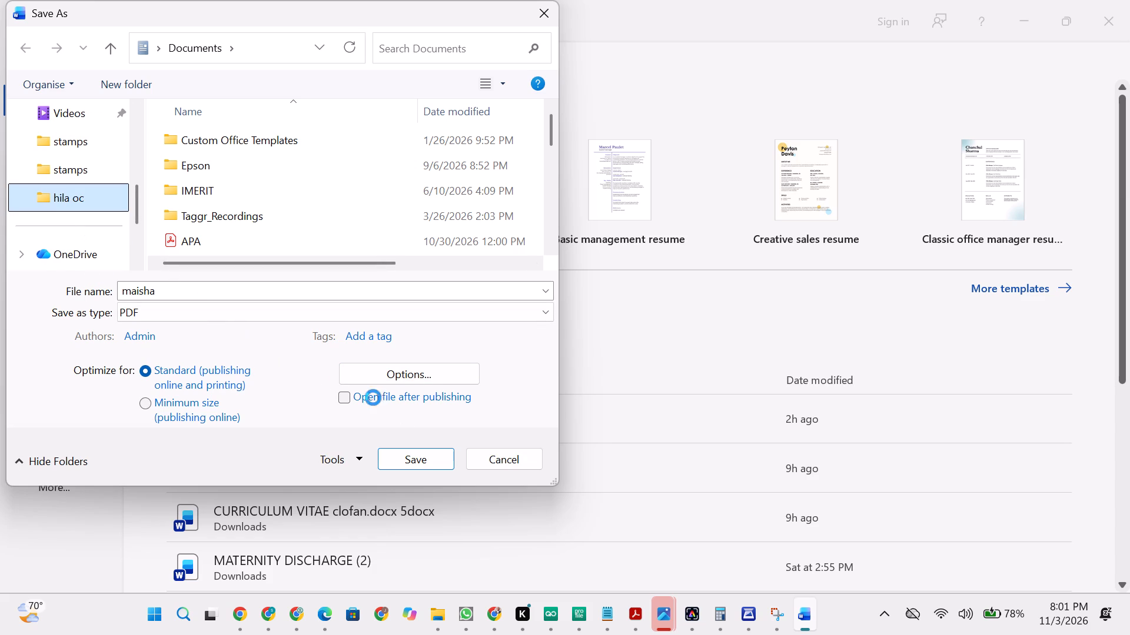
left_click(413, 456)
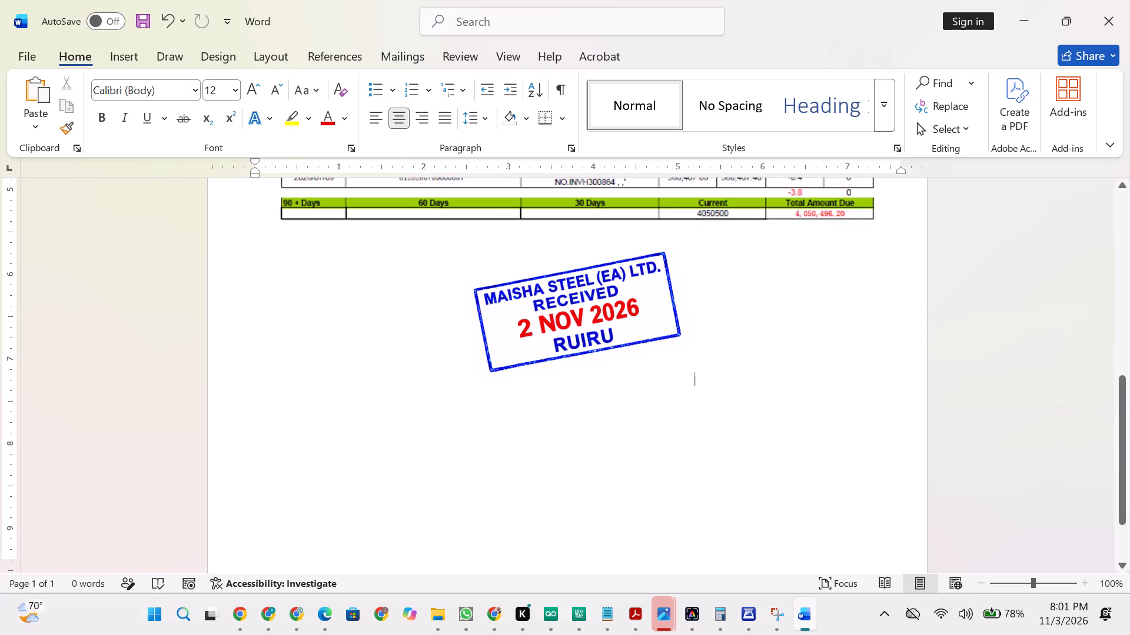
Print the stamped maisha PDF on the EPSON L3250 Series with the document size set to A4 210 x 297 mm.
scroll(604, 470, "up", 13)
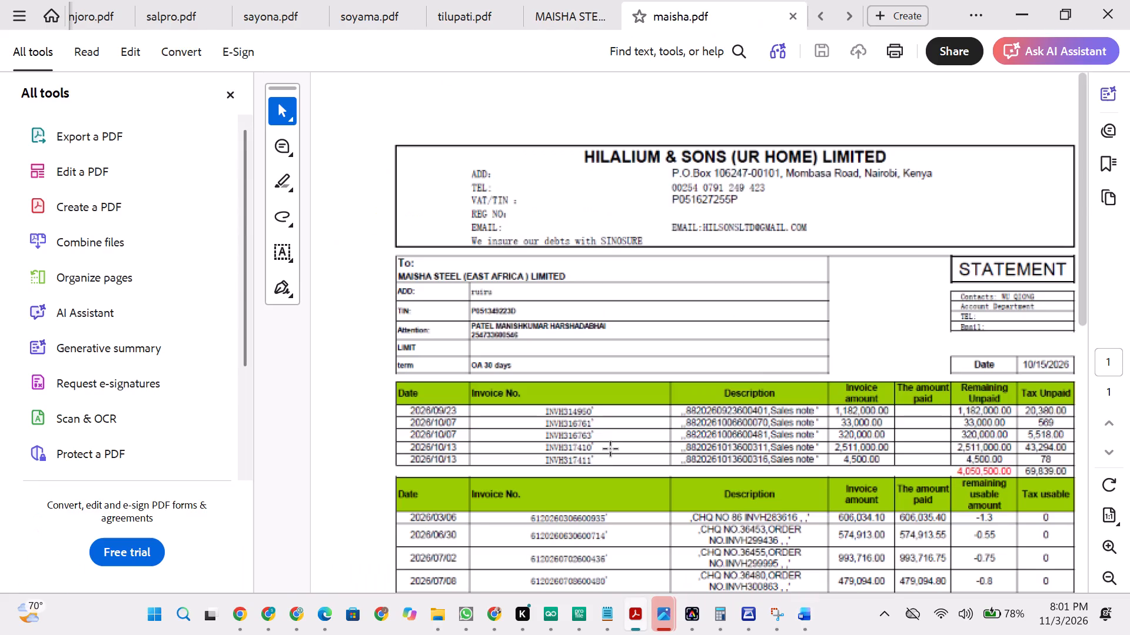
scroll(611, 449, "down", 4)
key("ctrl+p")
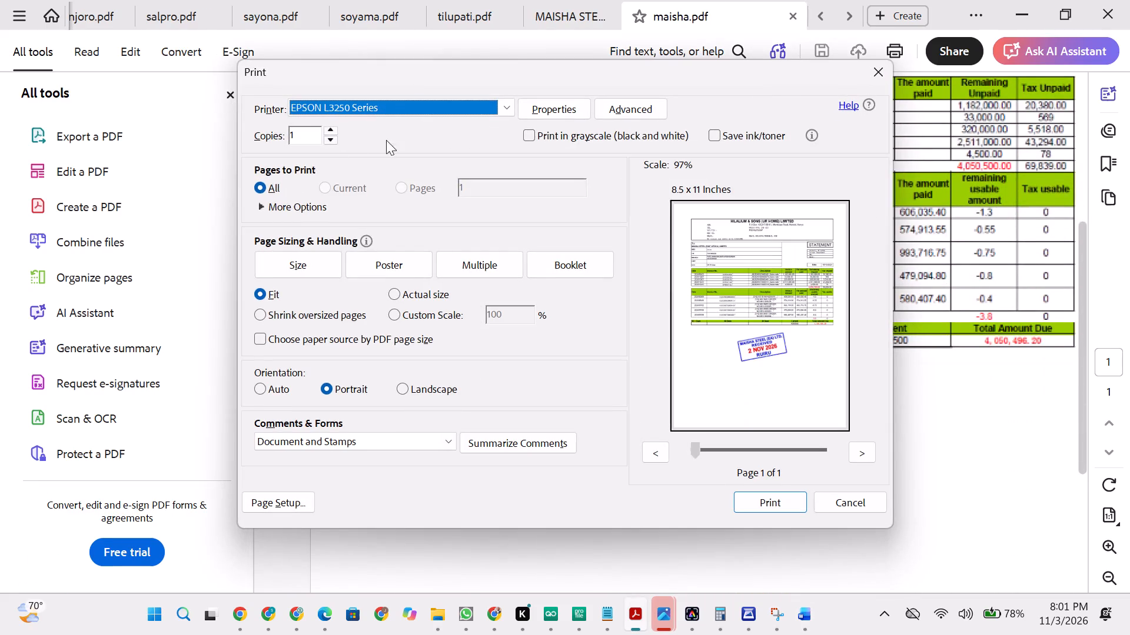
left_click(553, 116)
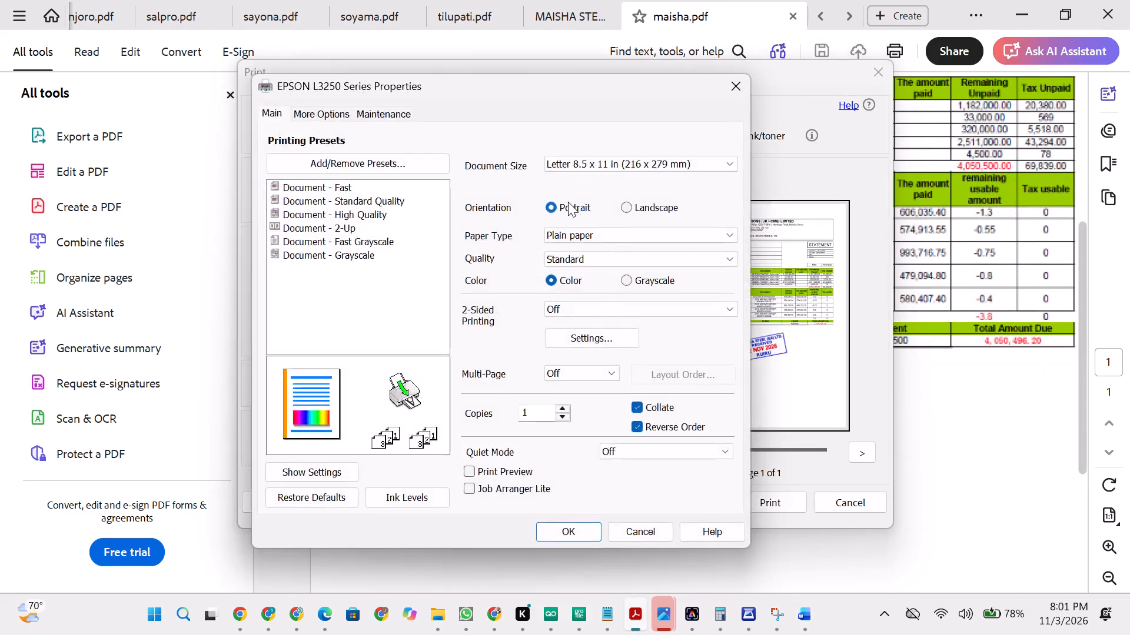
left_click(587, 162)
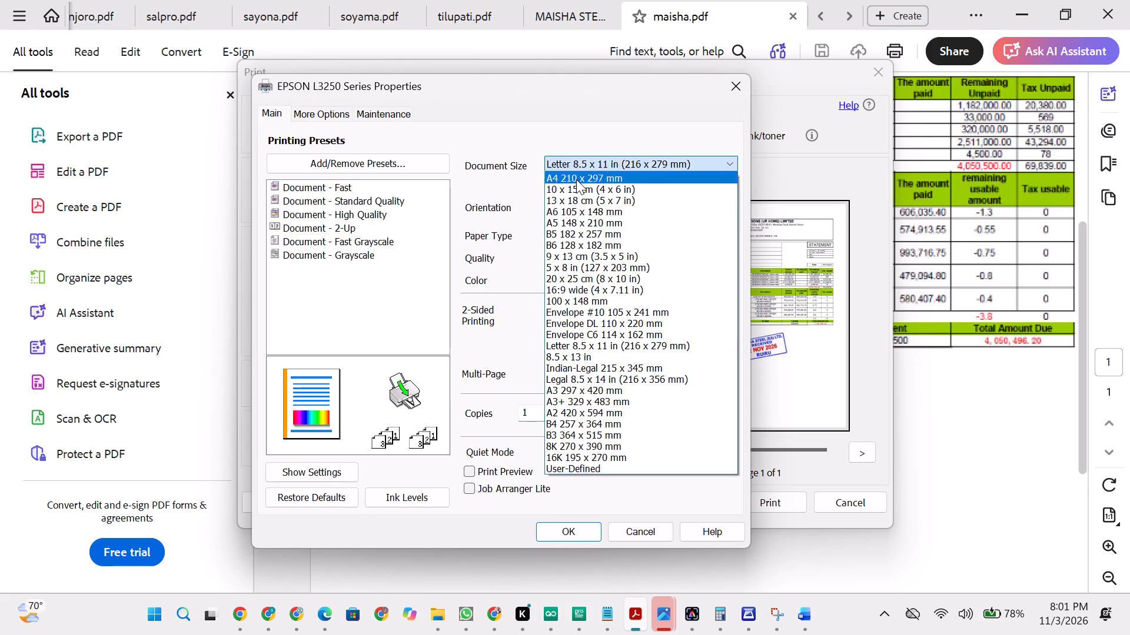
left_click(564, 182)
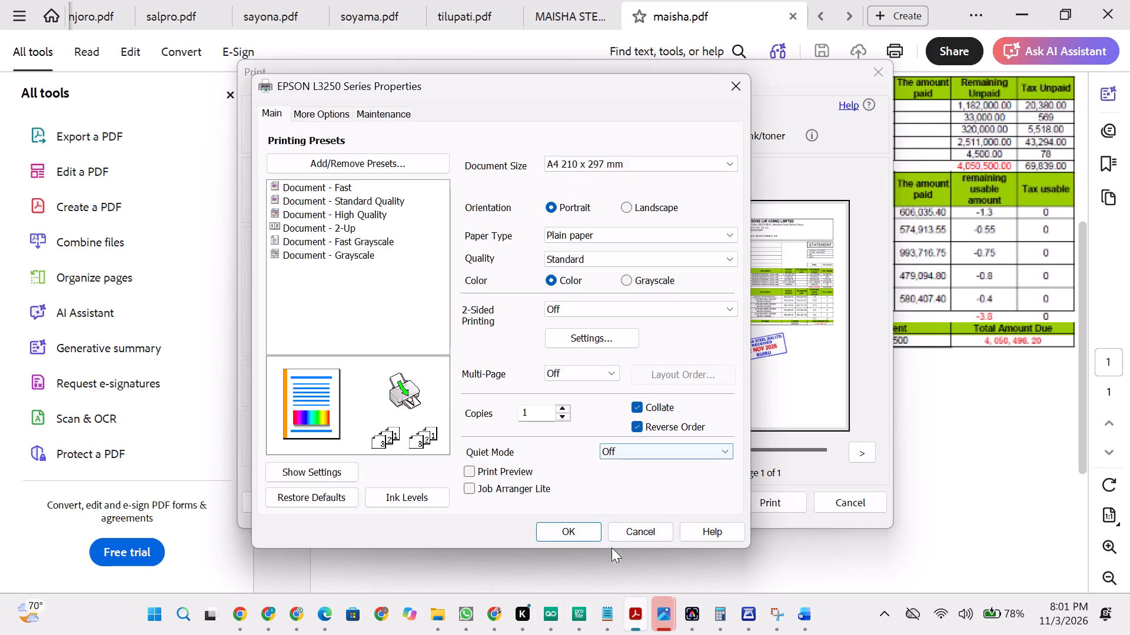
left_click(581, 532)
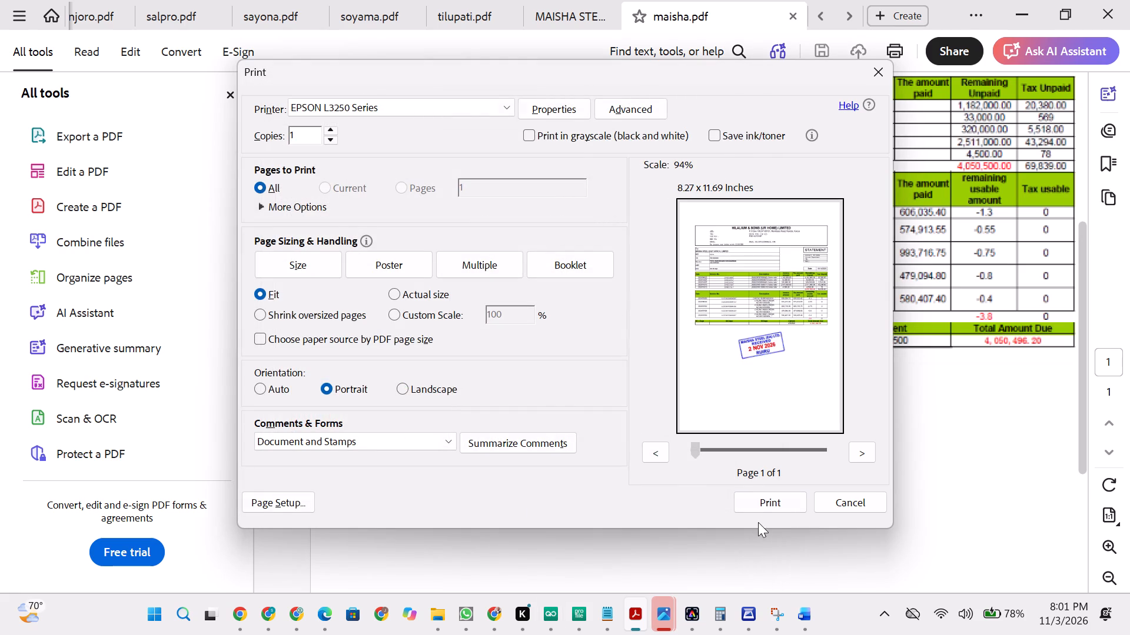
left_click(763, 509)
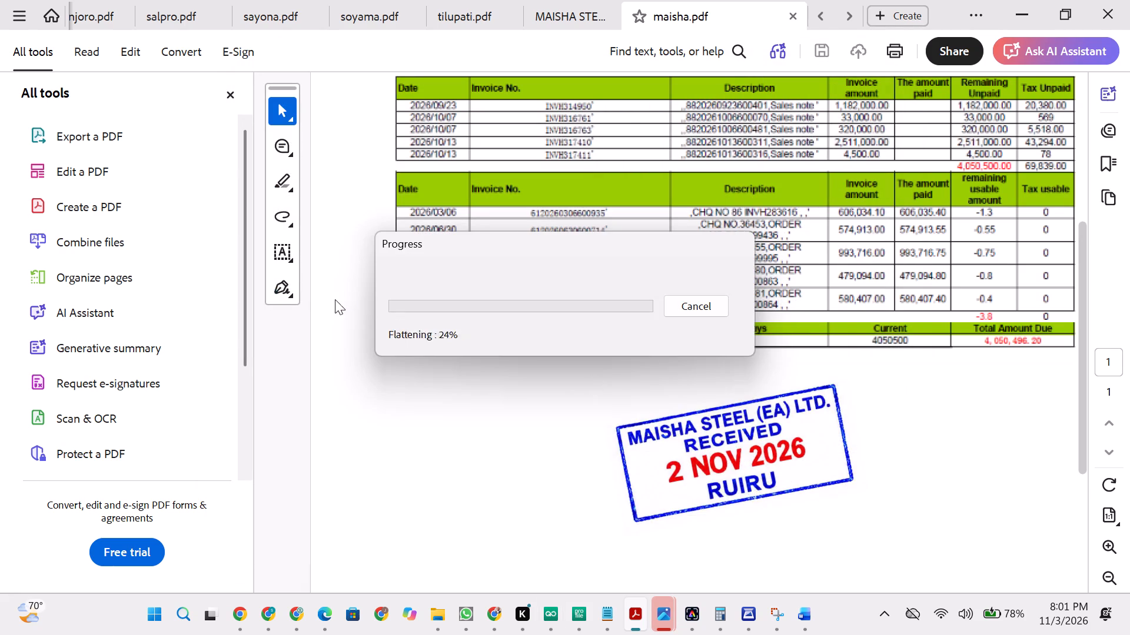
Hide the All tools pane next to the maisha statement.
scroll(406, 283, "down", 4)
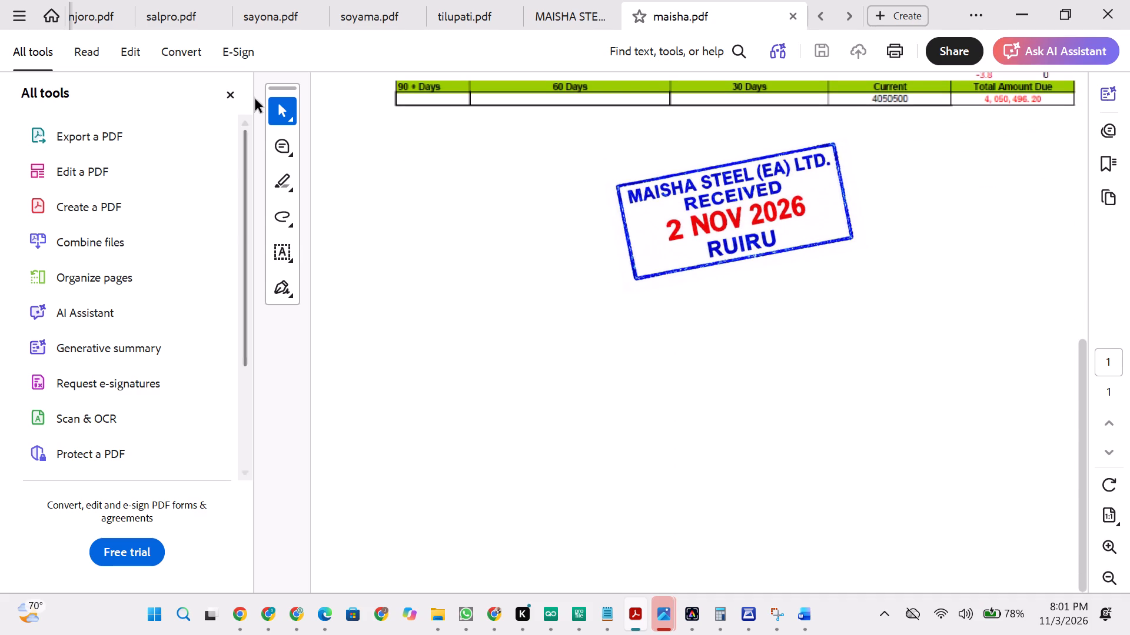
left_click(227, 96)
scroll(513, 286, "up", 7)
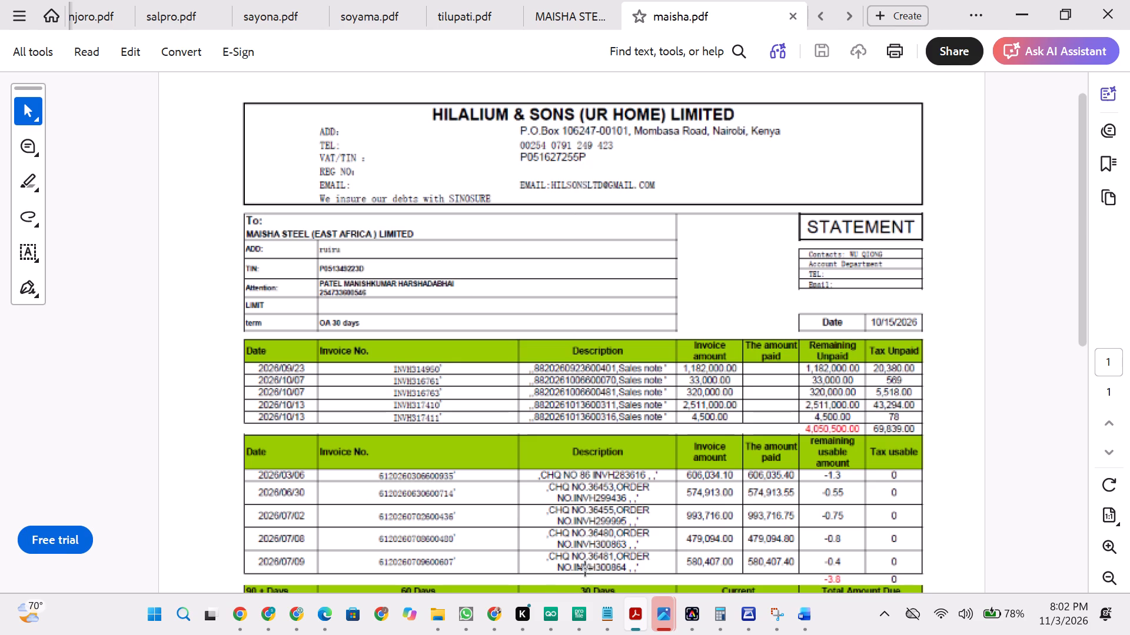
Open Epson Scan 2 and preview the statement lying on the scanner glass.
left_click(178, 614)
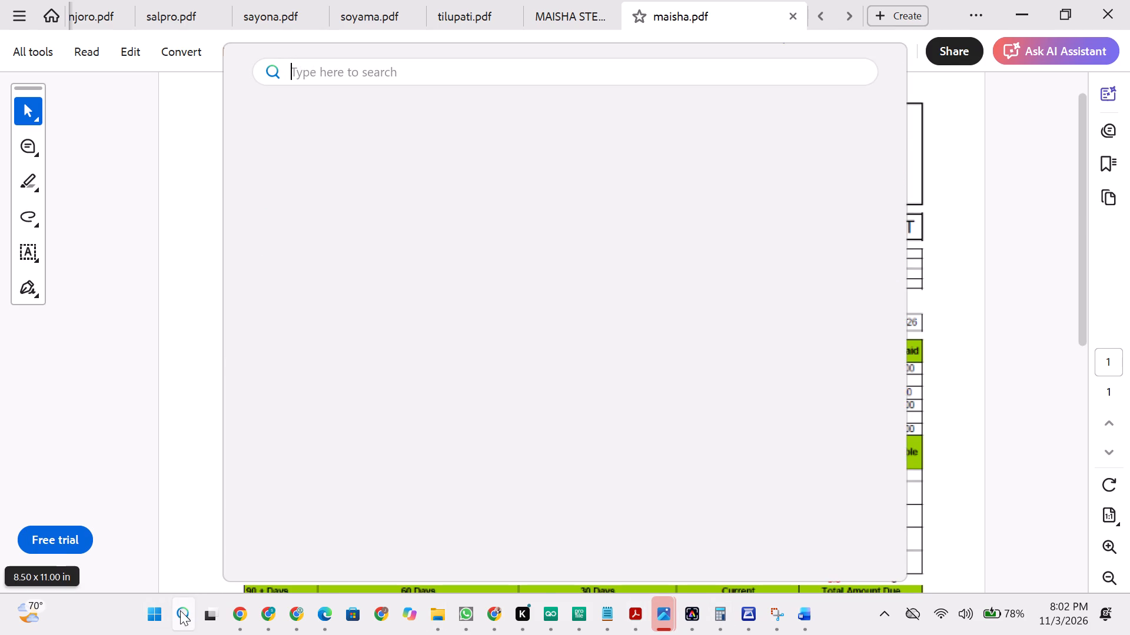
type("sca")
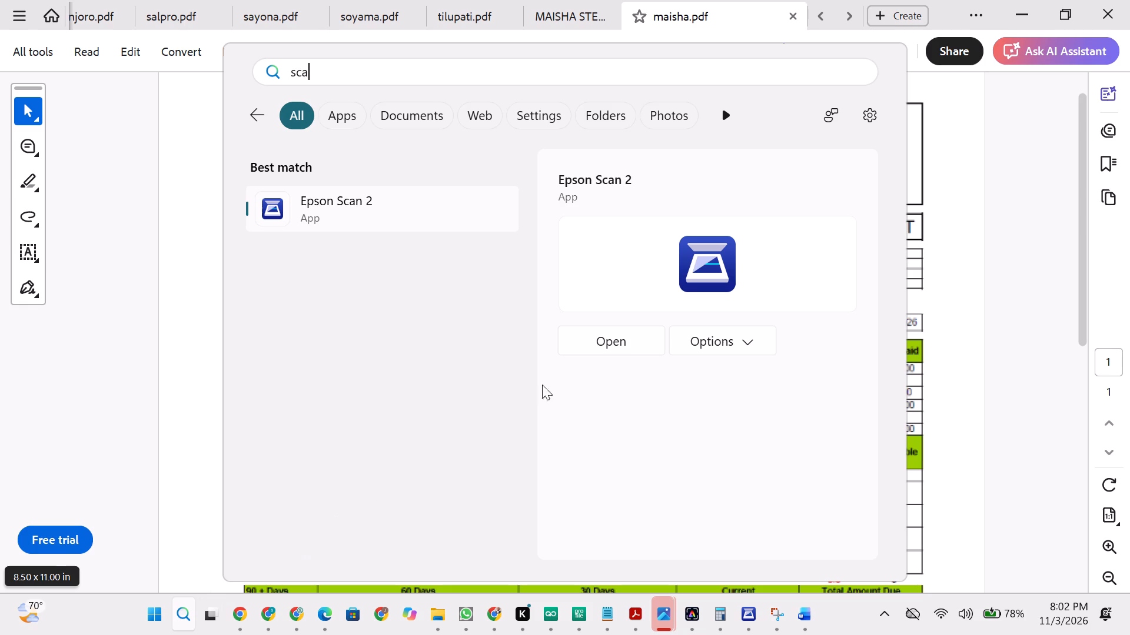
left_click(646, 339)
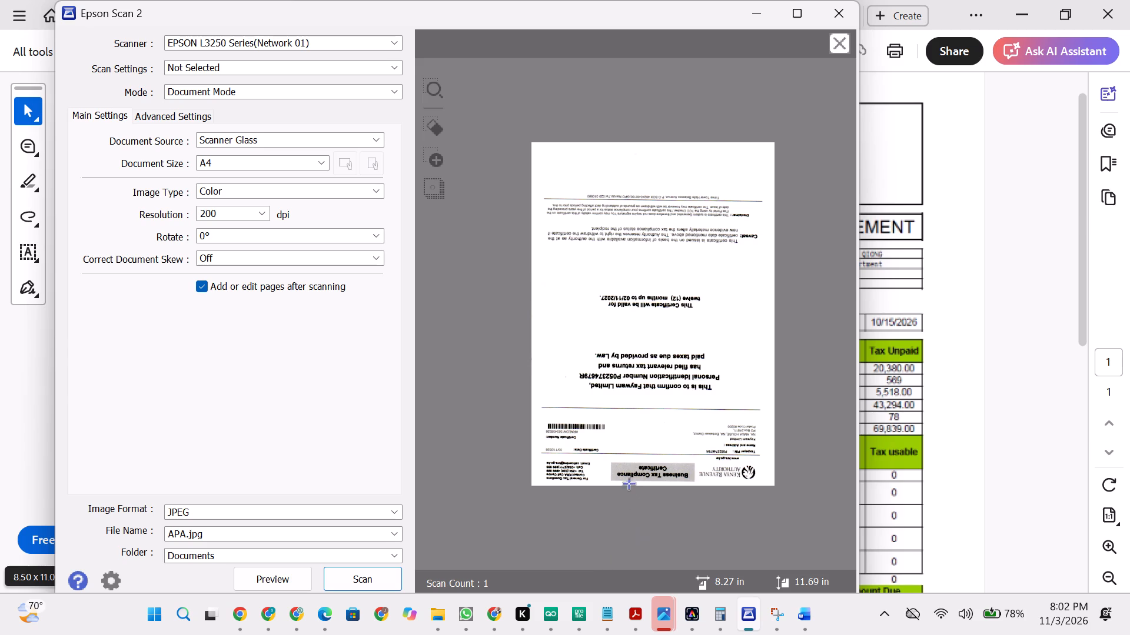
scroll(244, 461, "down", 1)
left_click(285, 586)
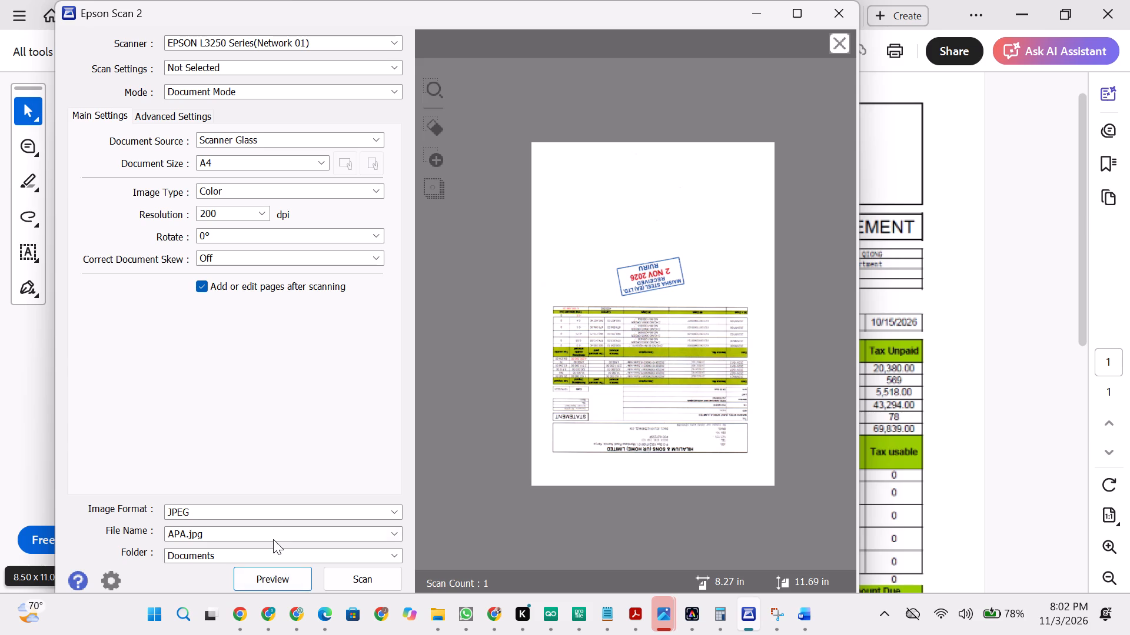
Set the scan's file name prefix to HILALIUM.
left_click(277, 534)
left_click(278, 566)
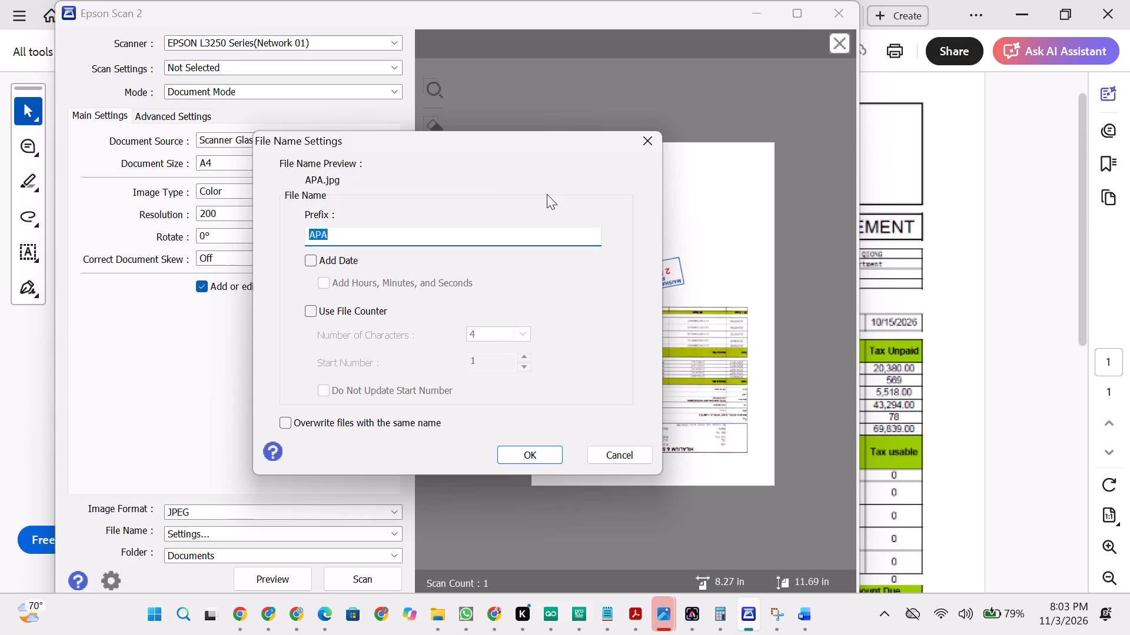
type("HIL")
key("a")
type("LIUM")
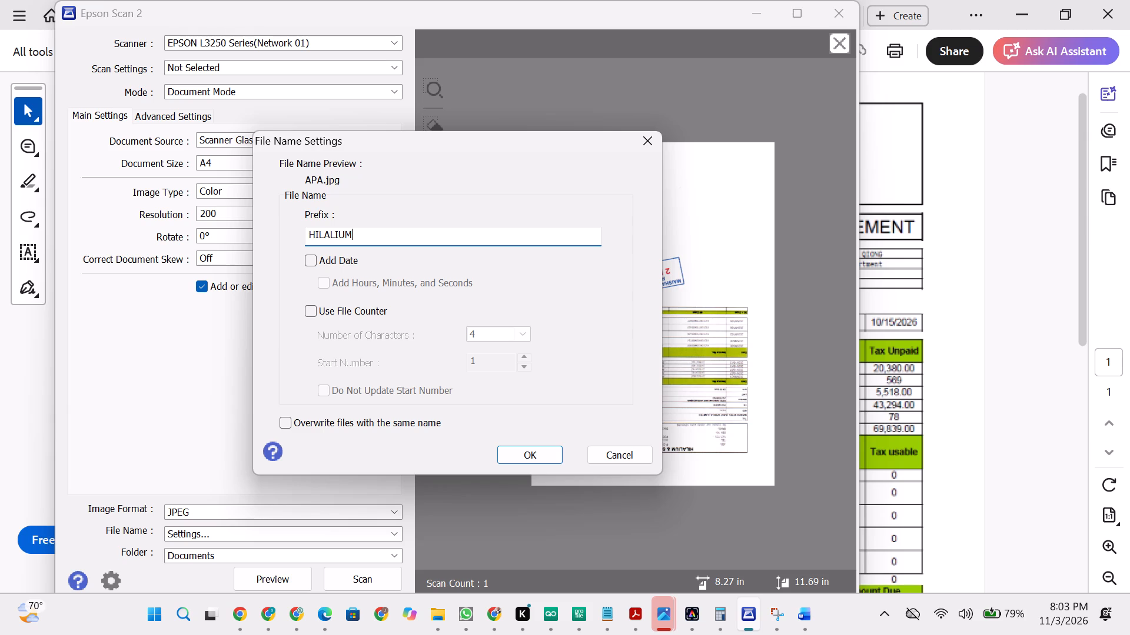
left_click(537, 451)
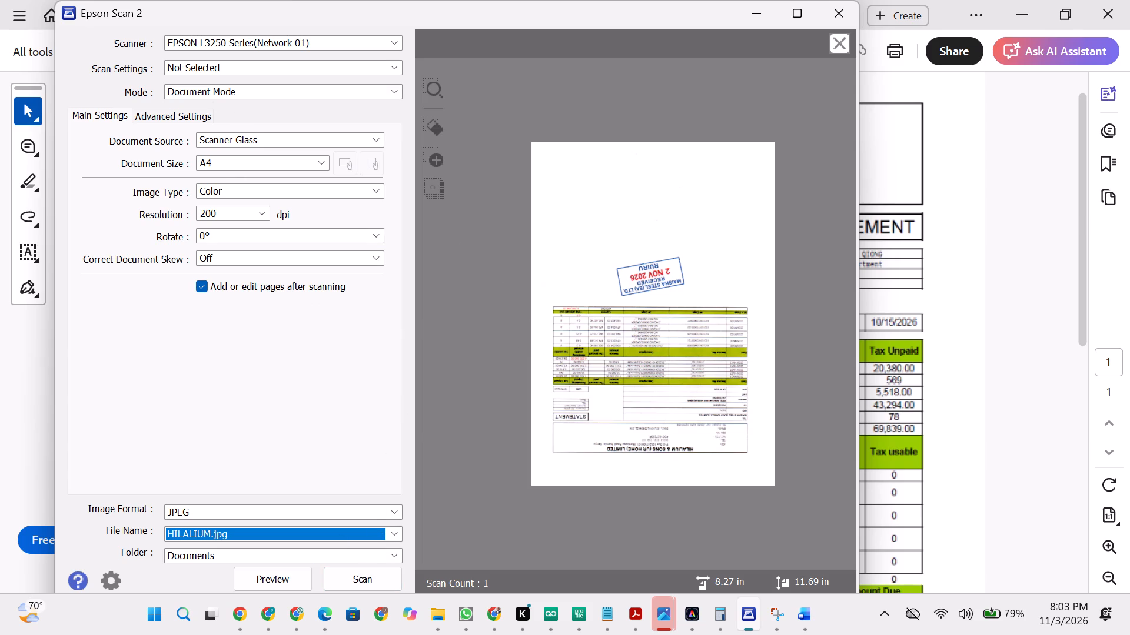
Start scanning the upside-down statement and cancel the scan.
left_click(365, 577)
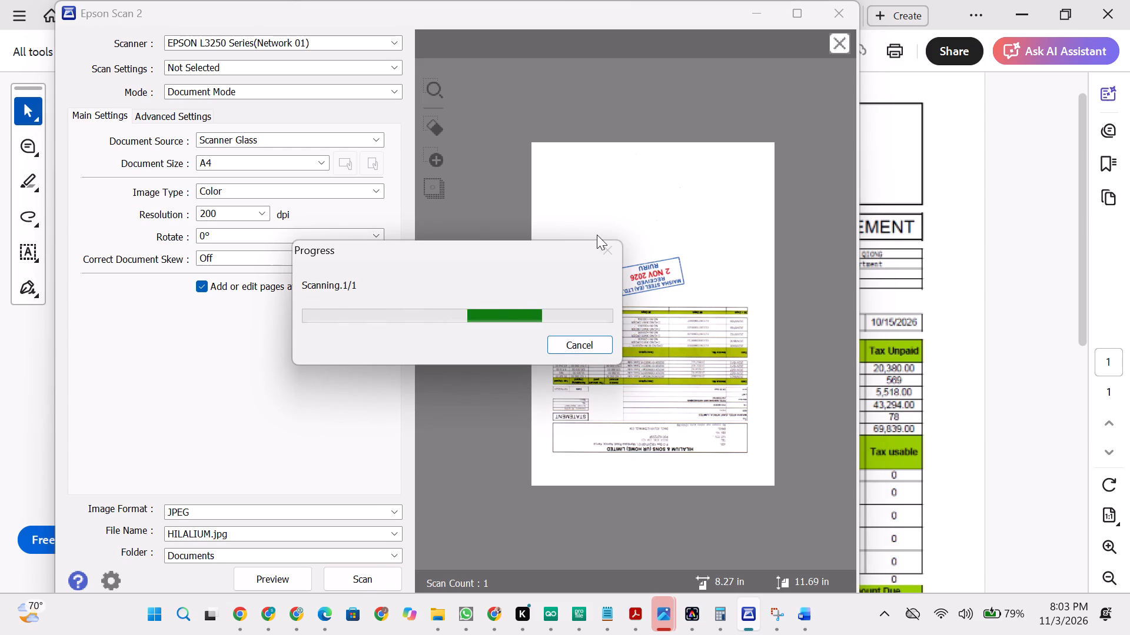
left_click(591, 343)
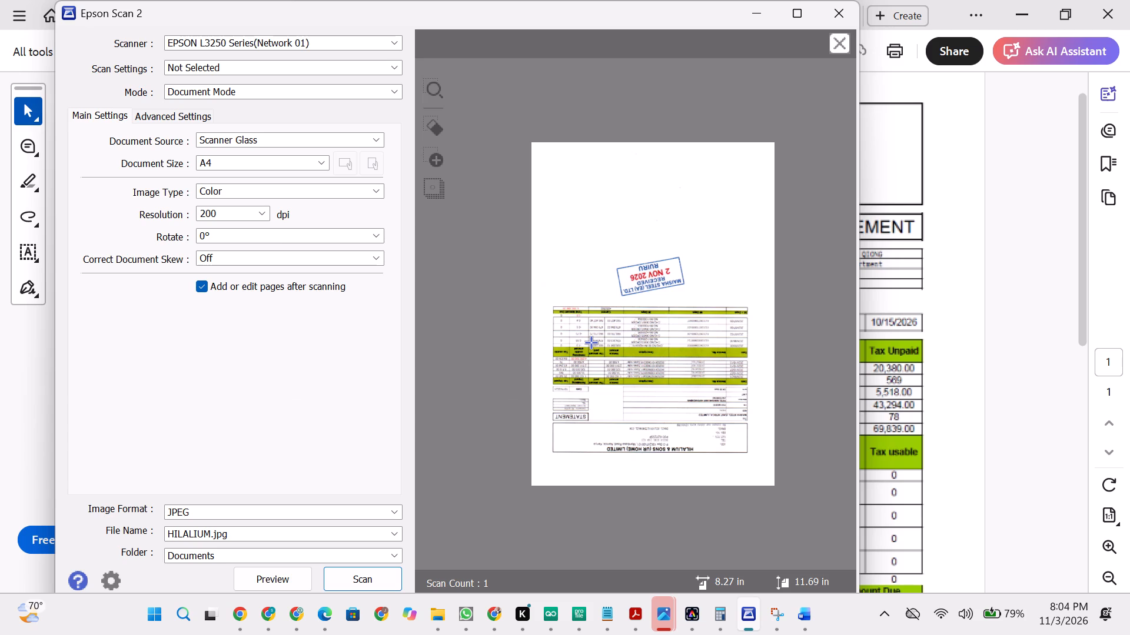
Preview the signed, upright statement on the scanner glass and scan it.
left_click(282, 576)
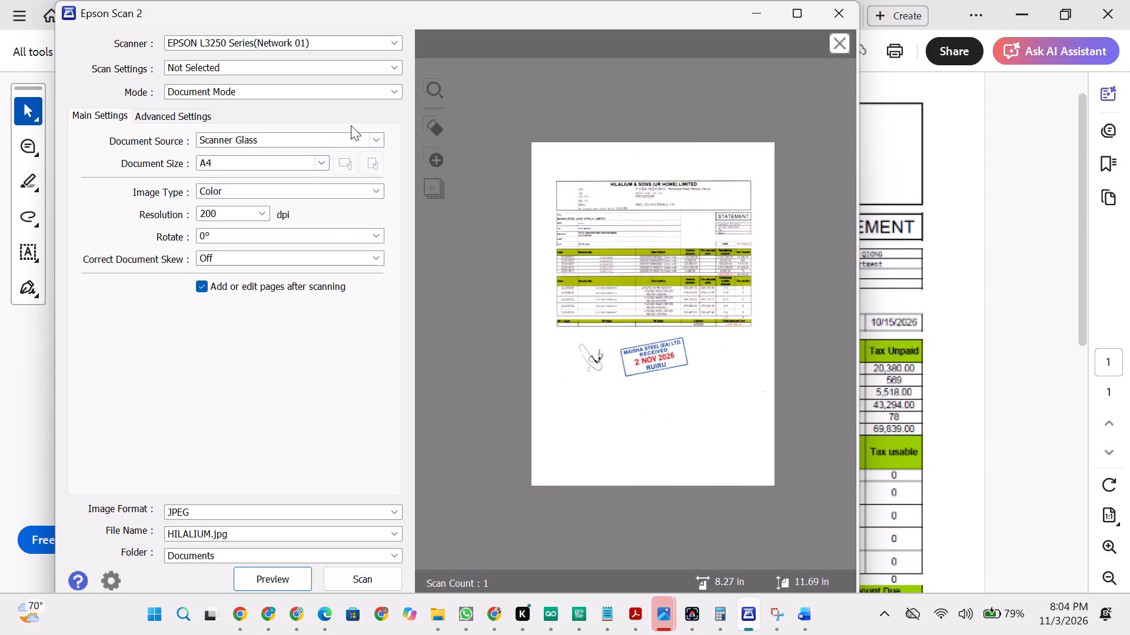
left_click(367, 570)
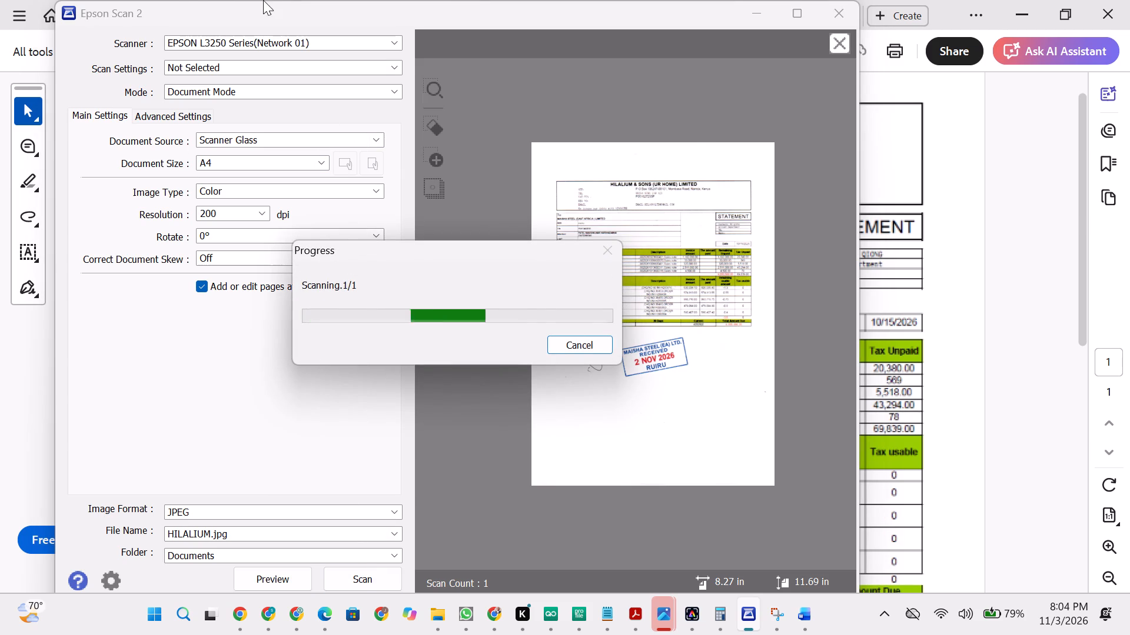
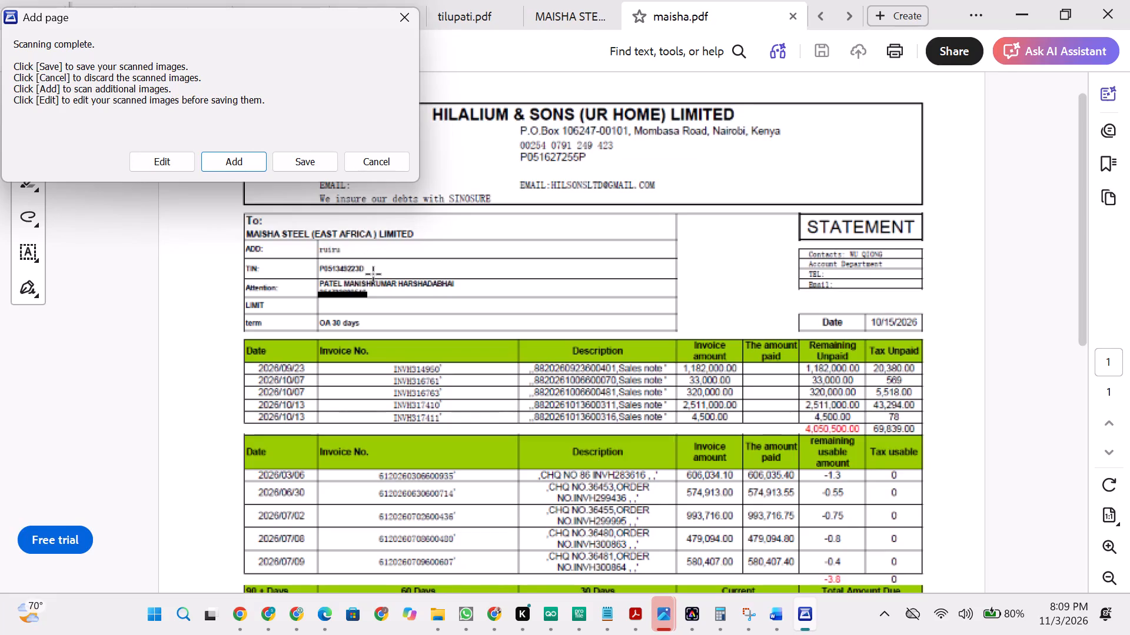
Scan four additional signed and stamped statement pages into the current scan job, one after another.
left_click(247, 157)
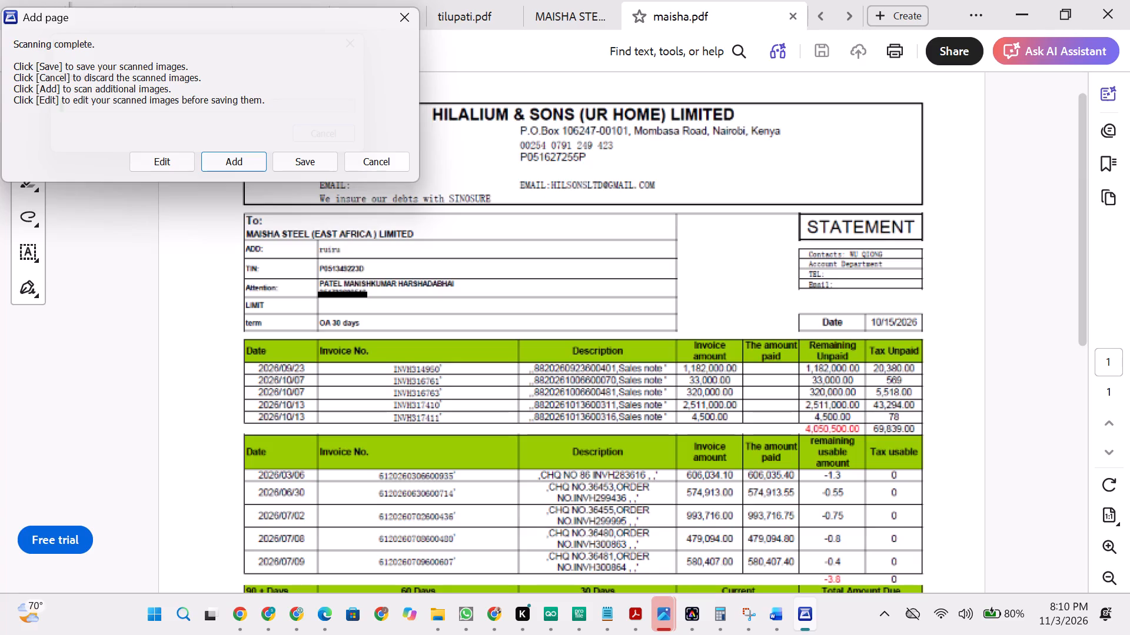
left_click(246, 162)
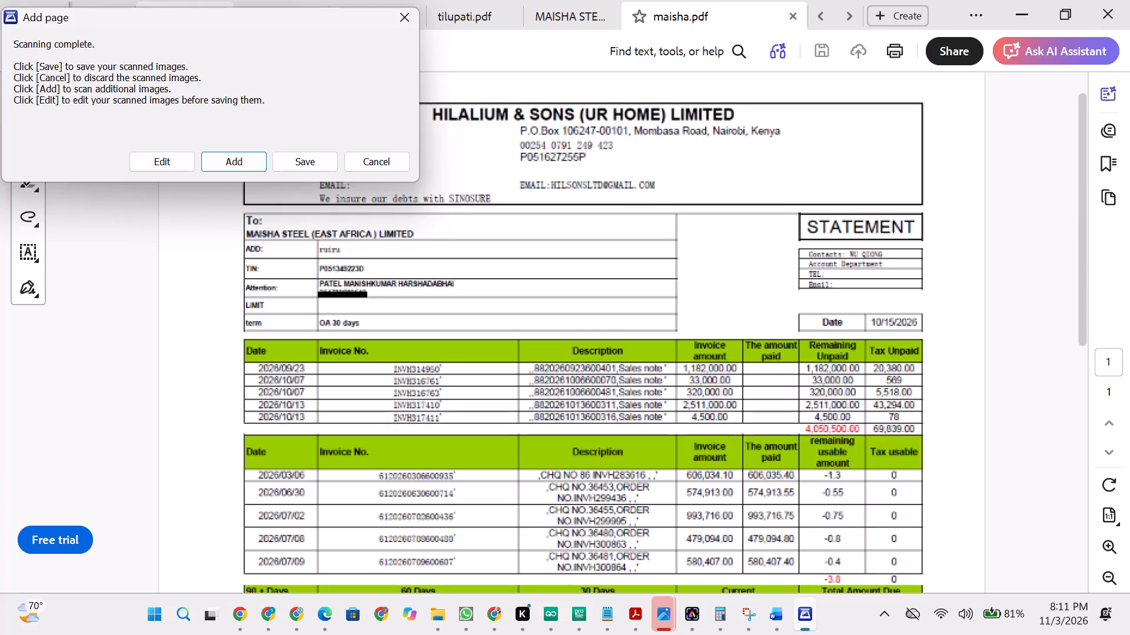
left_click(227, 161)
left_click(243, 166)
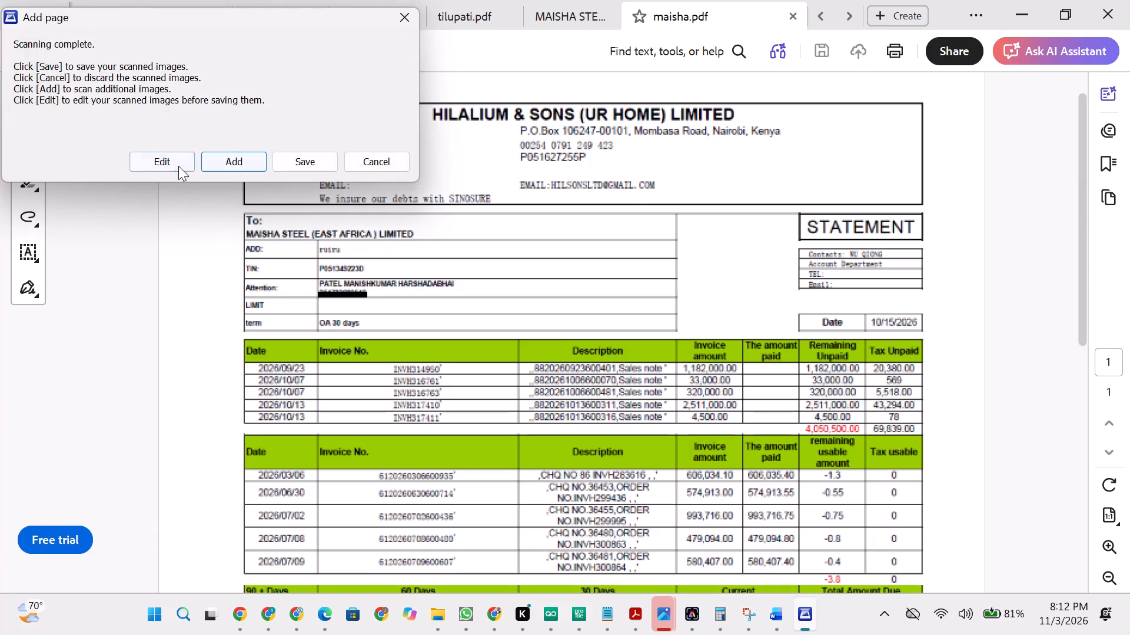
Open the scanned statement pages in the page editor to check them before saving.
left_click(161, 163)
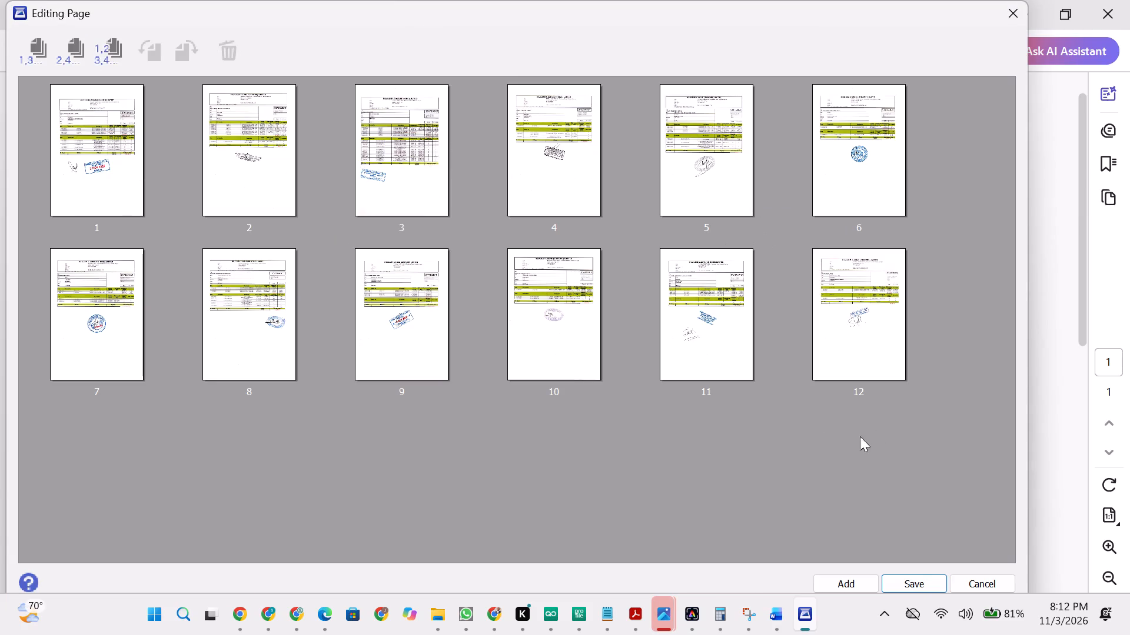
Save all the scanned, stamped statement pages in the page editor to finish the scan job.
left_click(913, 580)
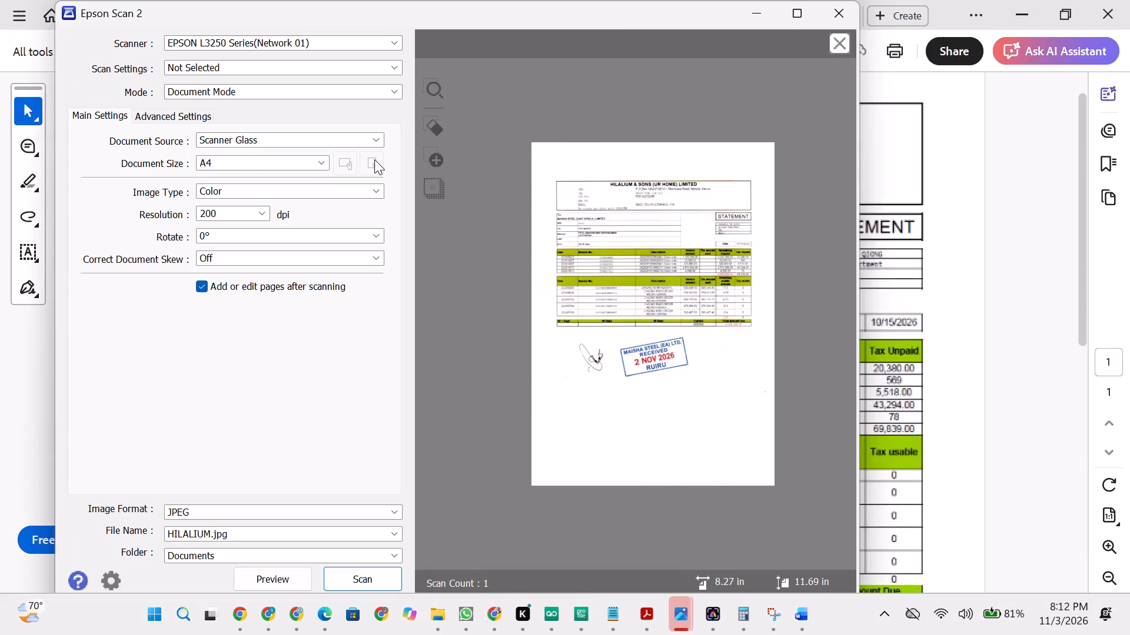